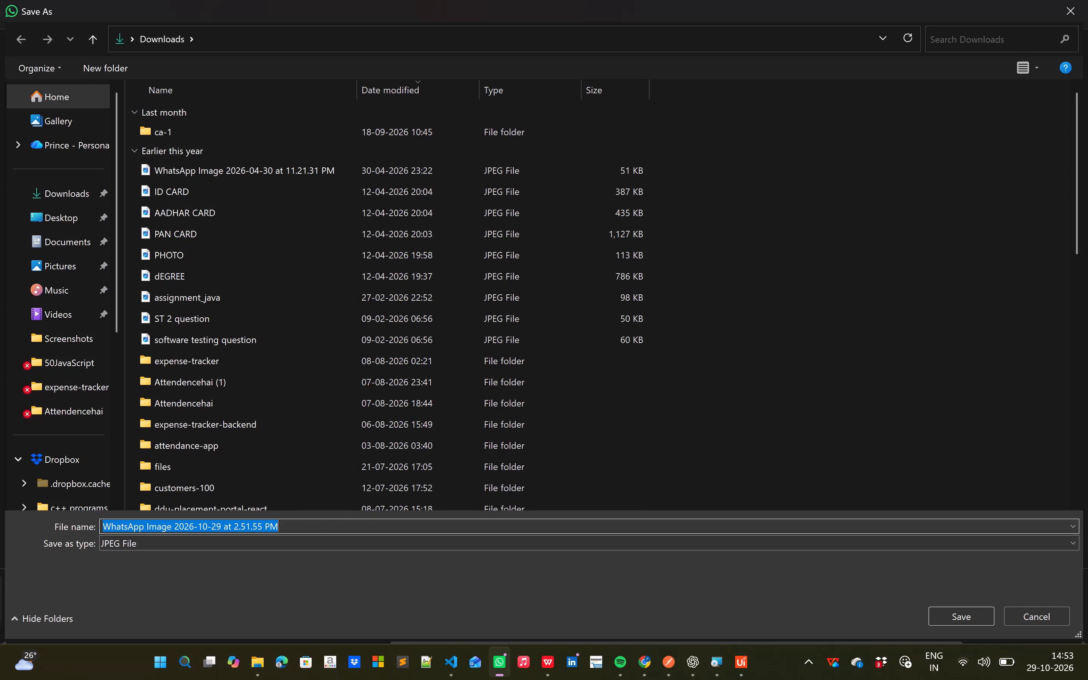
Create a new folder named Robotics in Downloads and open it as the save location for the WhatsApp image.
{"action": "left_click", "coordinate": [68, 189]}
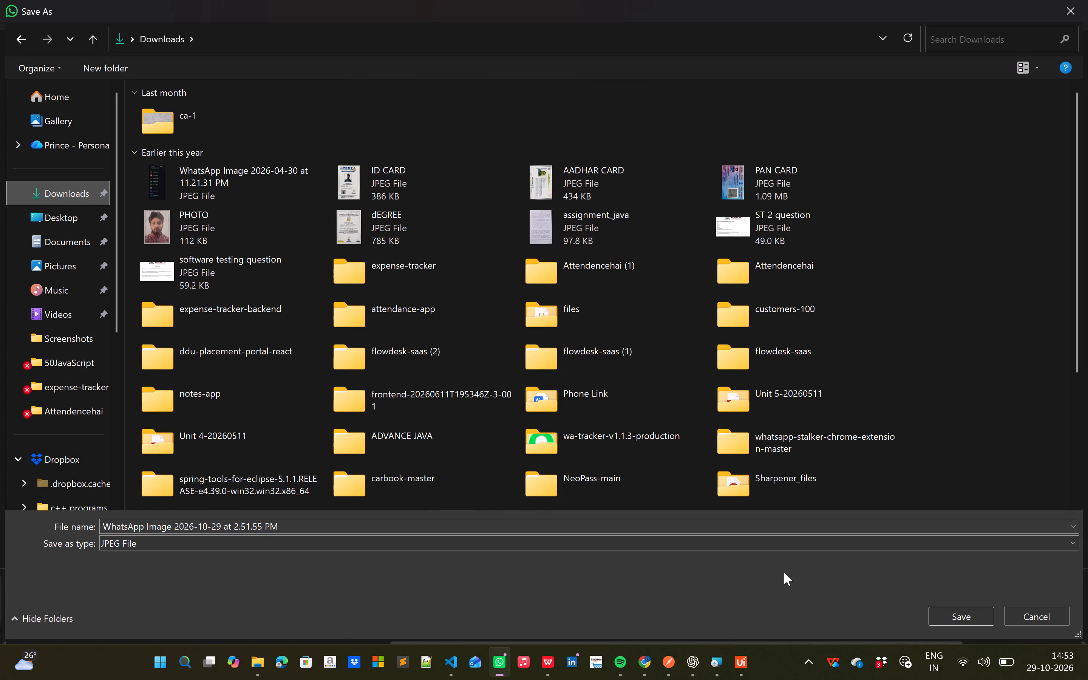
{"action": "right_click", "coordinate": [506, 138]}
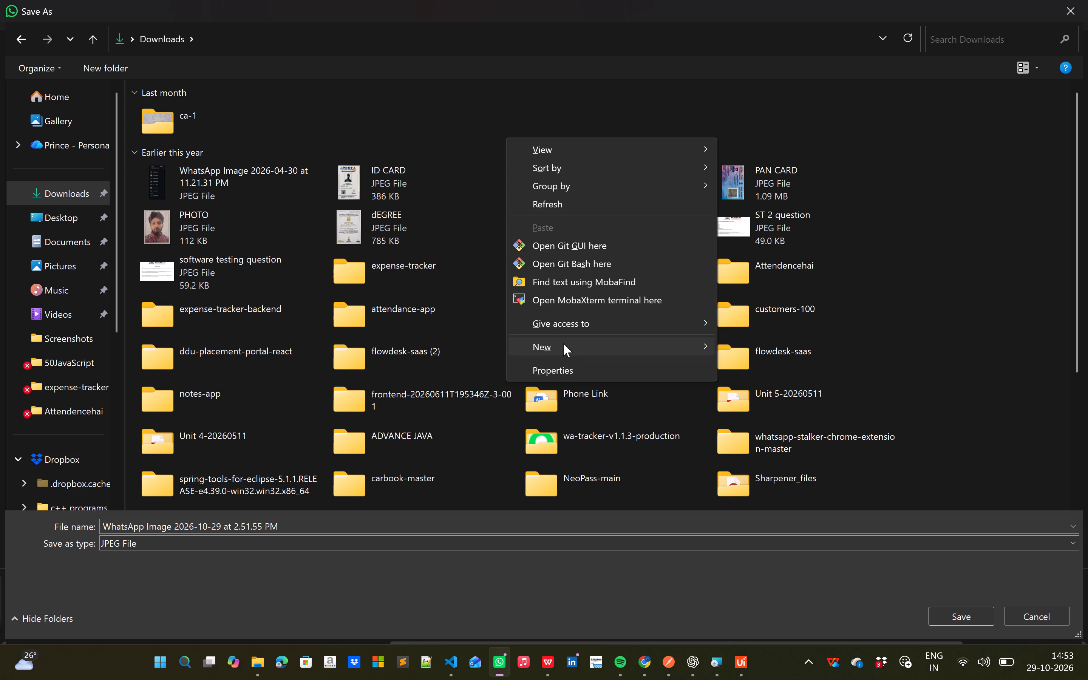
{"action": "left_click", "coordinate": [761, 348]}
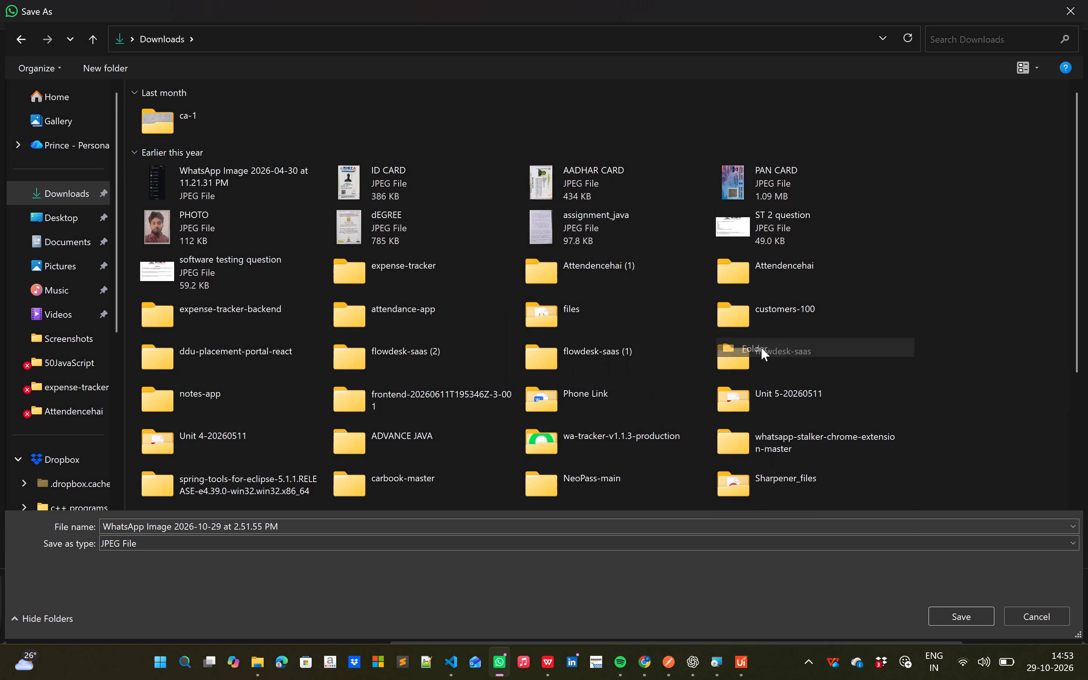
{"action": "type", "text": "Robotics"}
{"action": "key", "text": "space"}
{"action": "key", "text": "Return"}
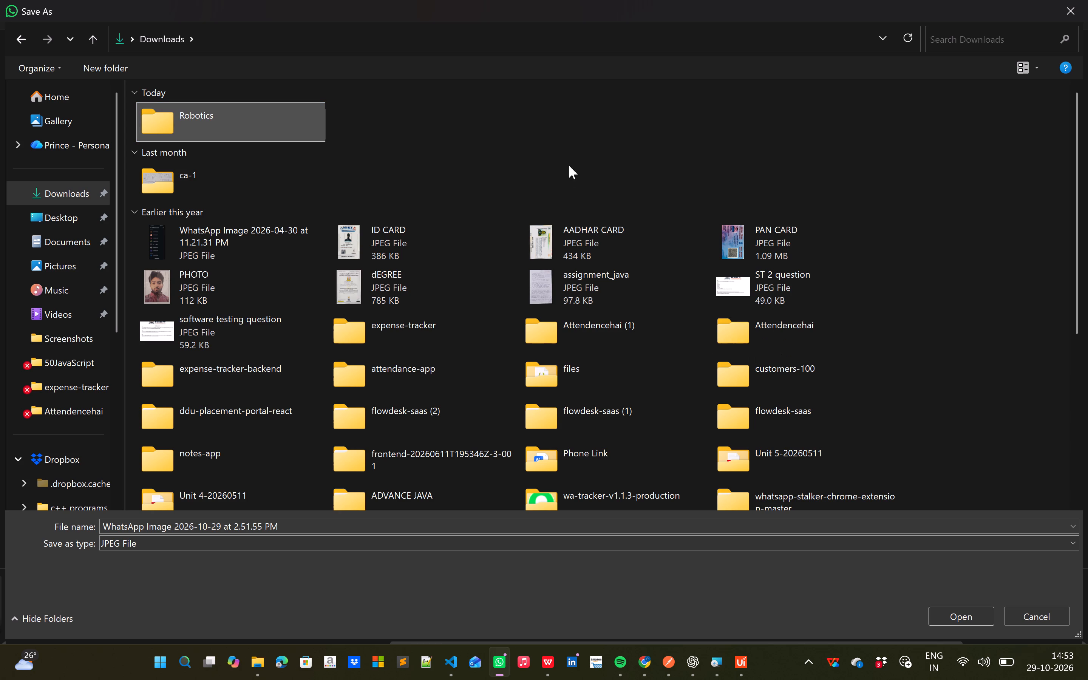
{"action": "double_click", "coordinate": [280, 122]}
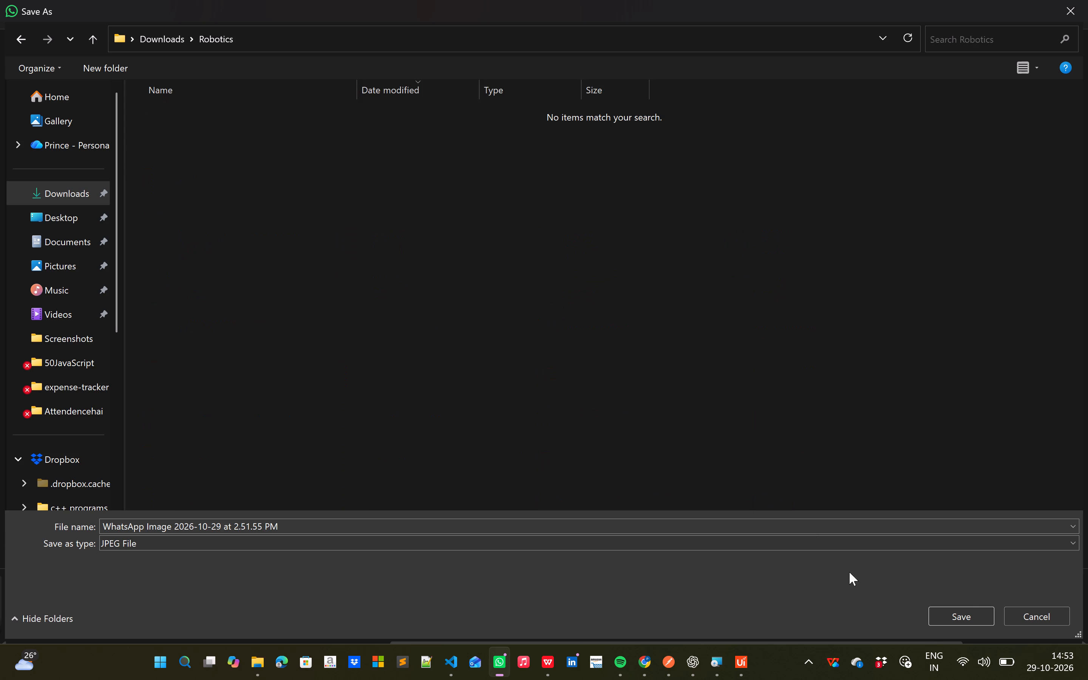
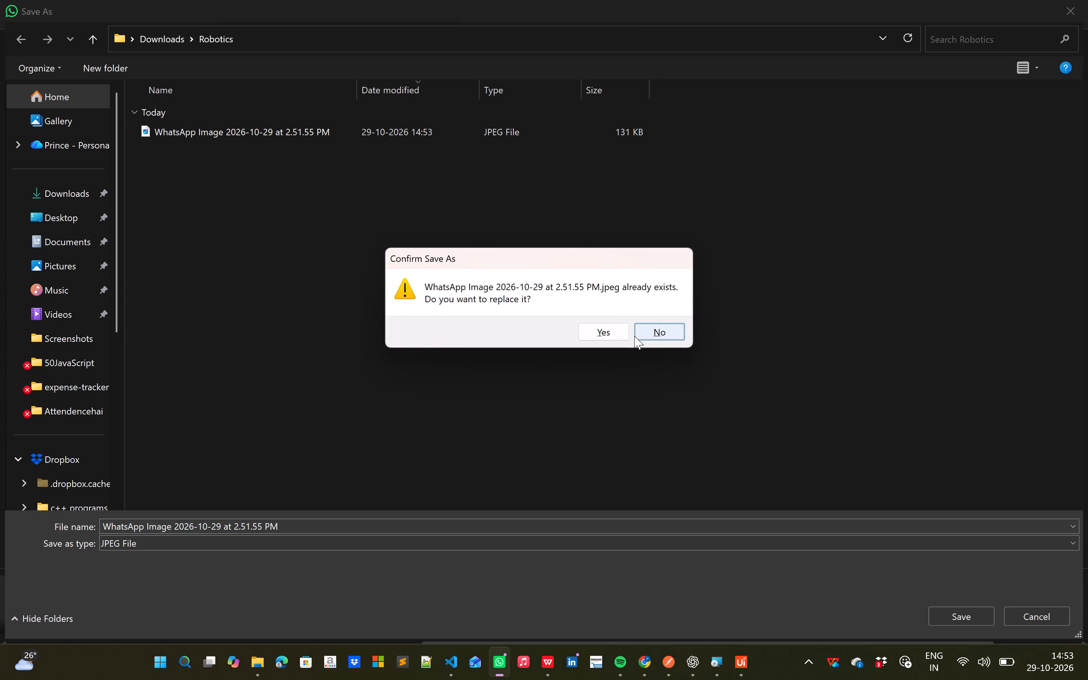
Decline replacing the existing WhatsApp JPEG image in the Robotics folder.
{"action": "left_click", "coordinate": [651, 333]}
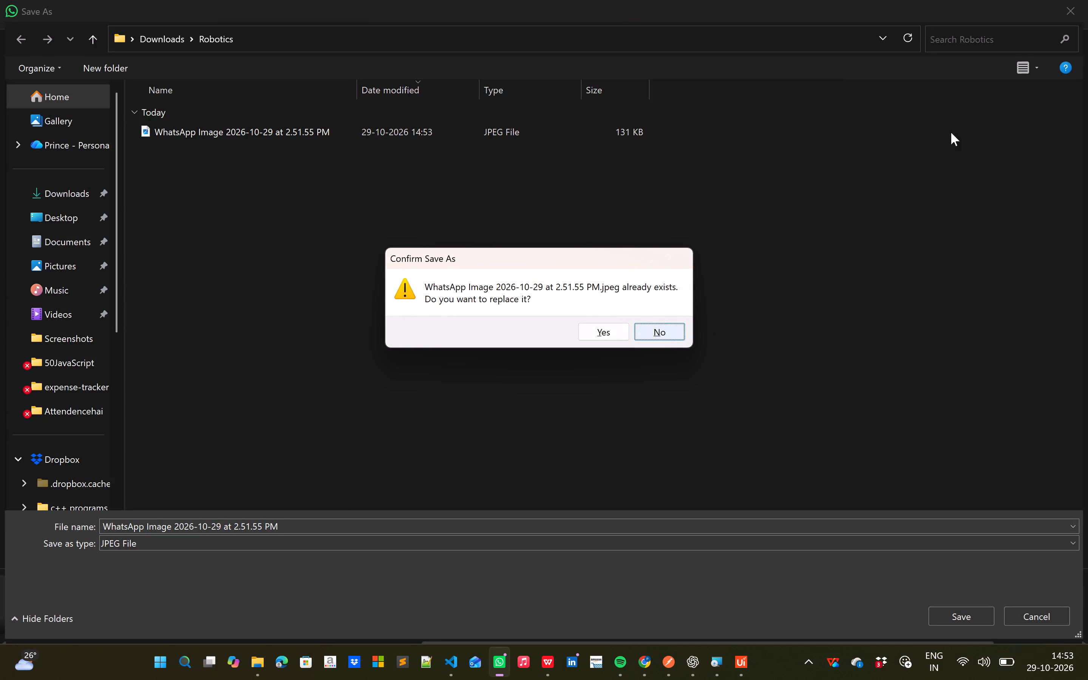
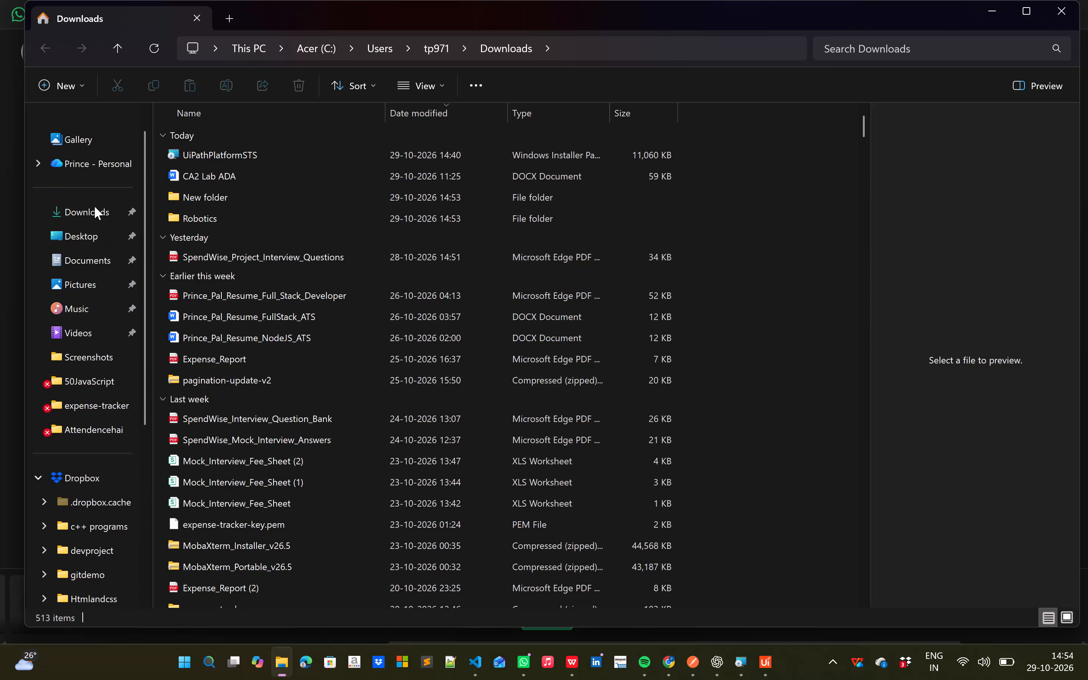
Open the saved WhatsApp JPEG image from the Robotics folder in Downloads to check it, and close the viewer.
{"action": "left_click", "coordinate": [94, 216]}
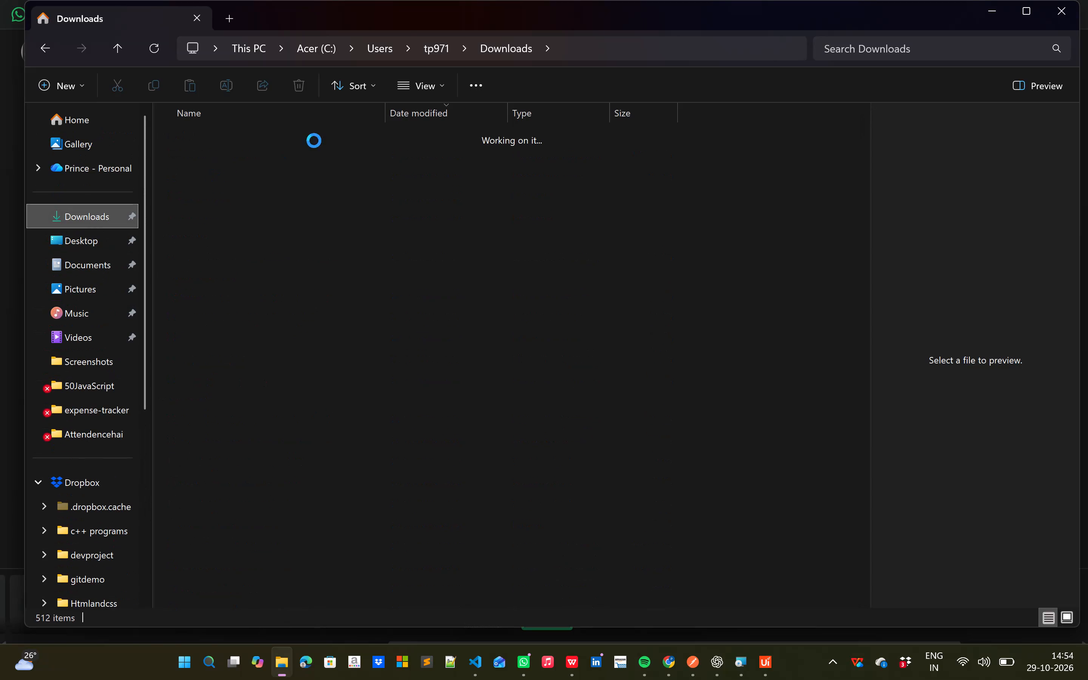
{"action": "double_click", "coordinate": [251, 196]}
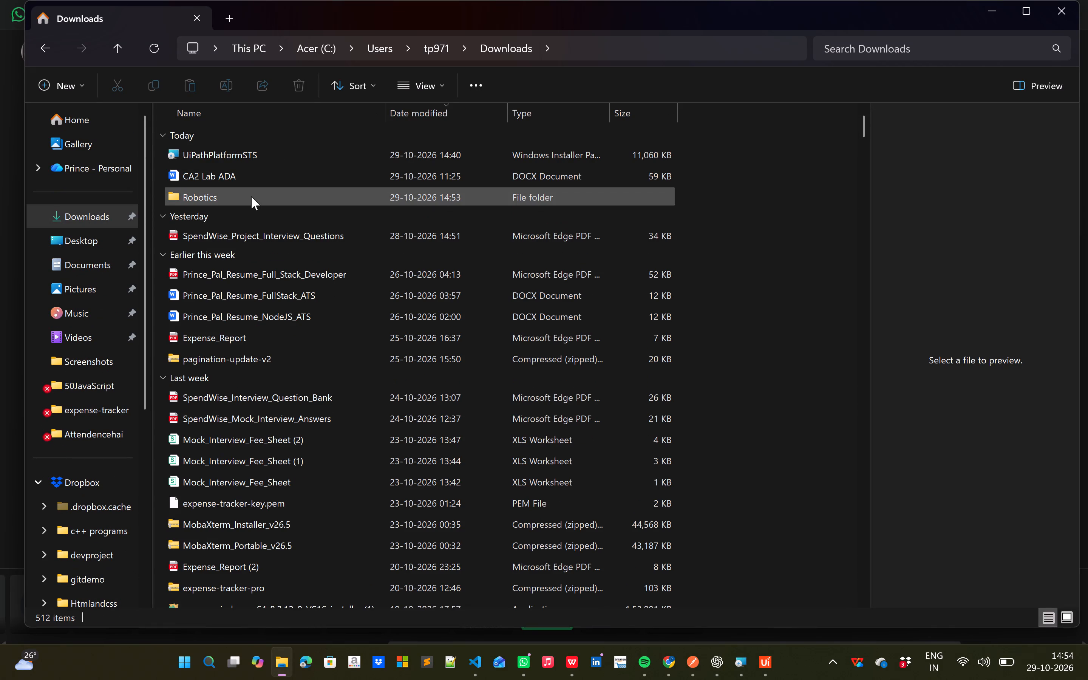
{"action": "double_click", "coordinate": [227, 149]}
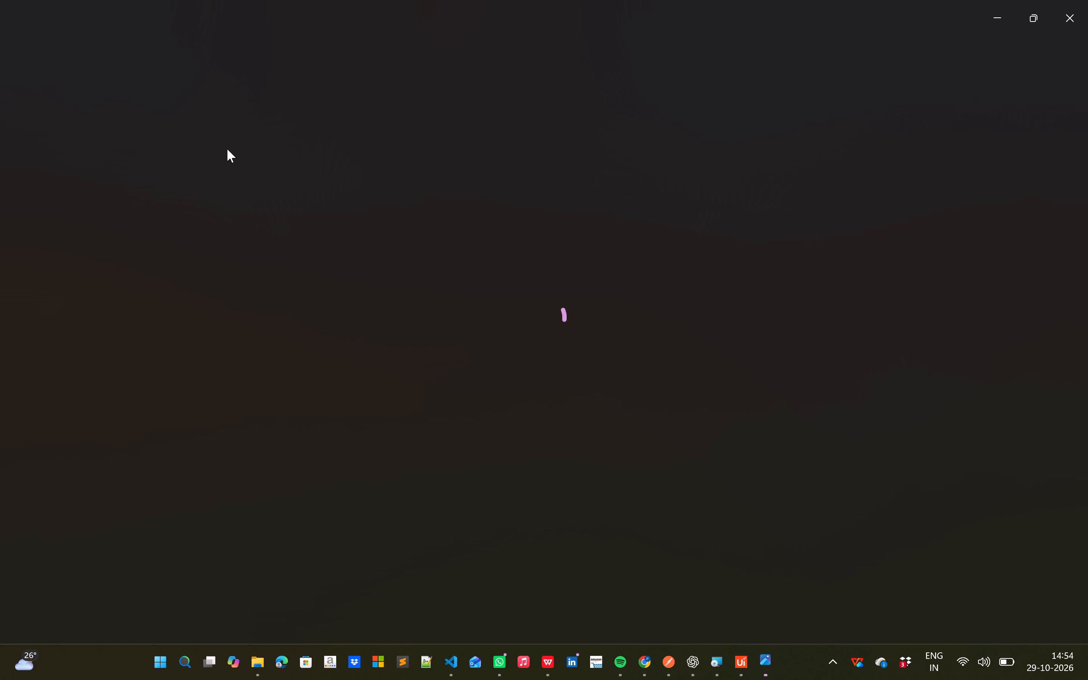
{"action": "left_click", "coordinate": [1072, 6]}
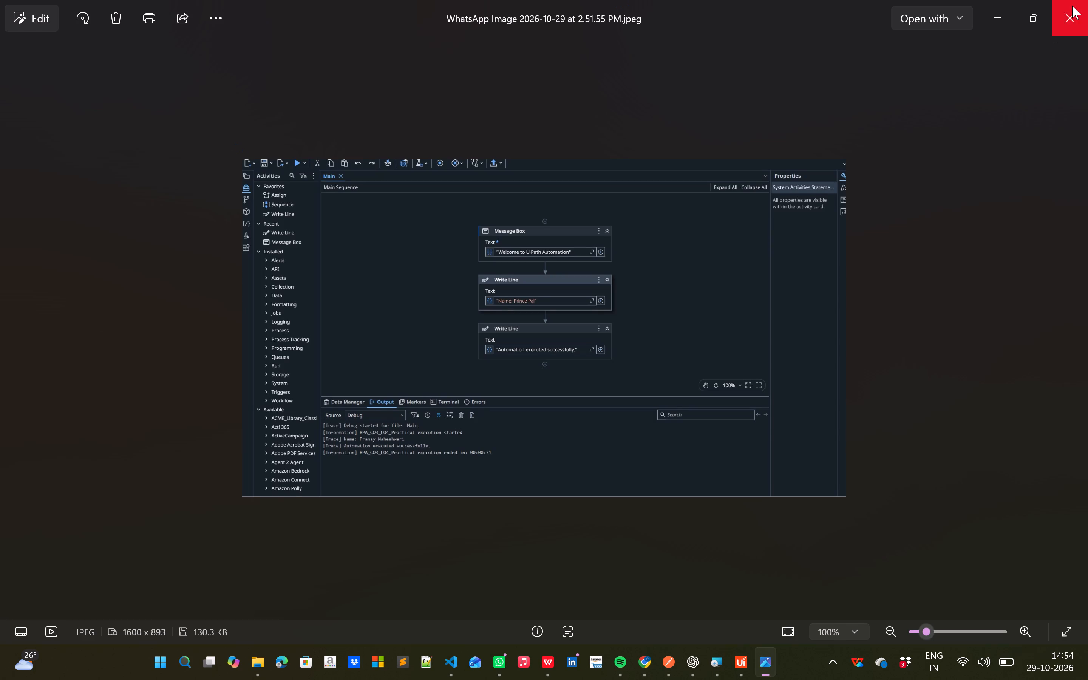
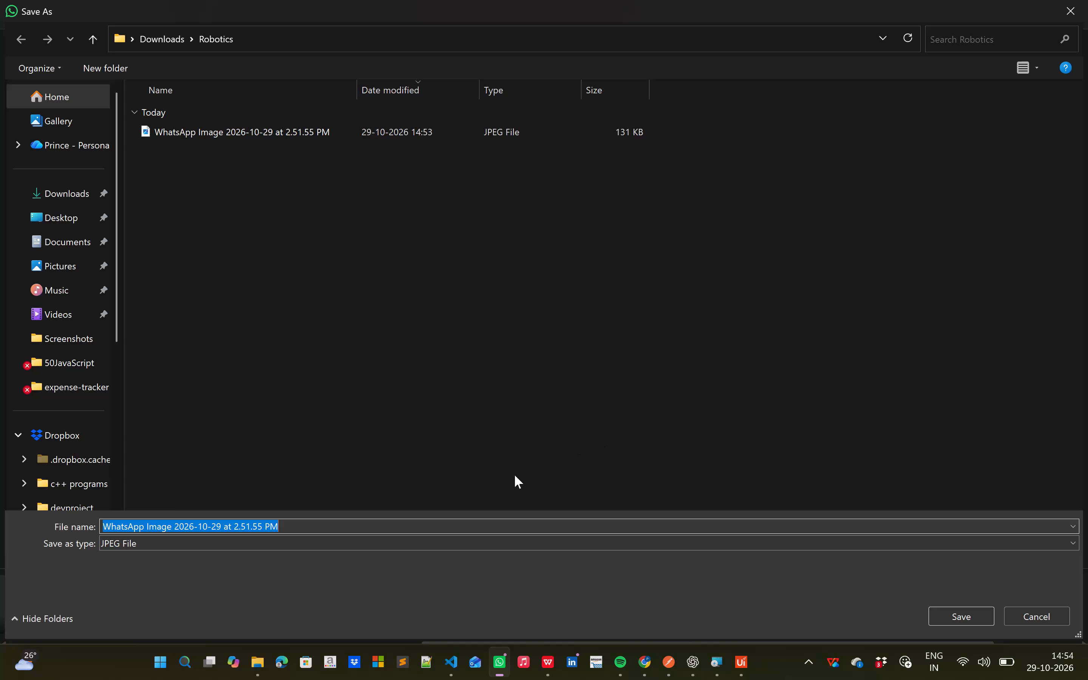
Replace the WhatsApp image's suggested file name with a new one beginning with "scond" for saving in the Robotics folder.
{"action": "left_click", "coordinate": [283, 520]}
{"action": "left_click", "coordinate": [288, 525]}
{"action": "key", "text": "BackSpace"}
{"action": "key", "text": "BackSpace"}
{"action": "key", "text": "BackSpace"}
{"action": "key", "text": "BackSpace"}
{"action": "key", "text": "BackSpace"}
{"action": "key", "text": "BackSpace"}
{"action": "key", "text": "BackSpace"}
{"action": "key", "text": "BackSpace"}
{"action": "key", "text": "BackSpace"}
{"action": "key", "text": "BackSpace"}
{"action": "key", "text": "BackSpace"}
{"action": "key", "text": "BackSpace"}
{"action": "key", "text": "BackSpace"}
{"action": "key", "text": "BackSpace"}
{"action": "key", "text": "BackSpace"}
{"action": "key", "text": "BackSpace"}
{"action": "key", "text": "BackSpace"}
{"action": "key", "text": "BackSpace"}
{"action": "key", "text": "BackSpace"}
{"action": "key", "text": "BackSpace"}
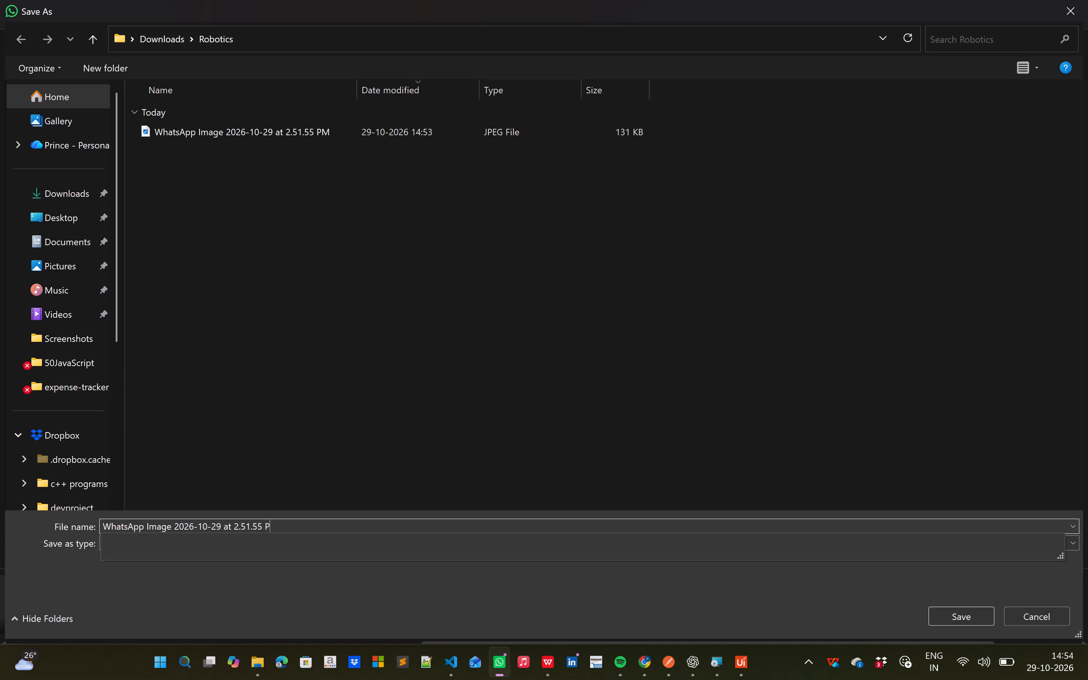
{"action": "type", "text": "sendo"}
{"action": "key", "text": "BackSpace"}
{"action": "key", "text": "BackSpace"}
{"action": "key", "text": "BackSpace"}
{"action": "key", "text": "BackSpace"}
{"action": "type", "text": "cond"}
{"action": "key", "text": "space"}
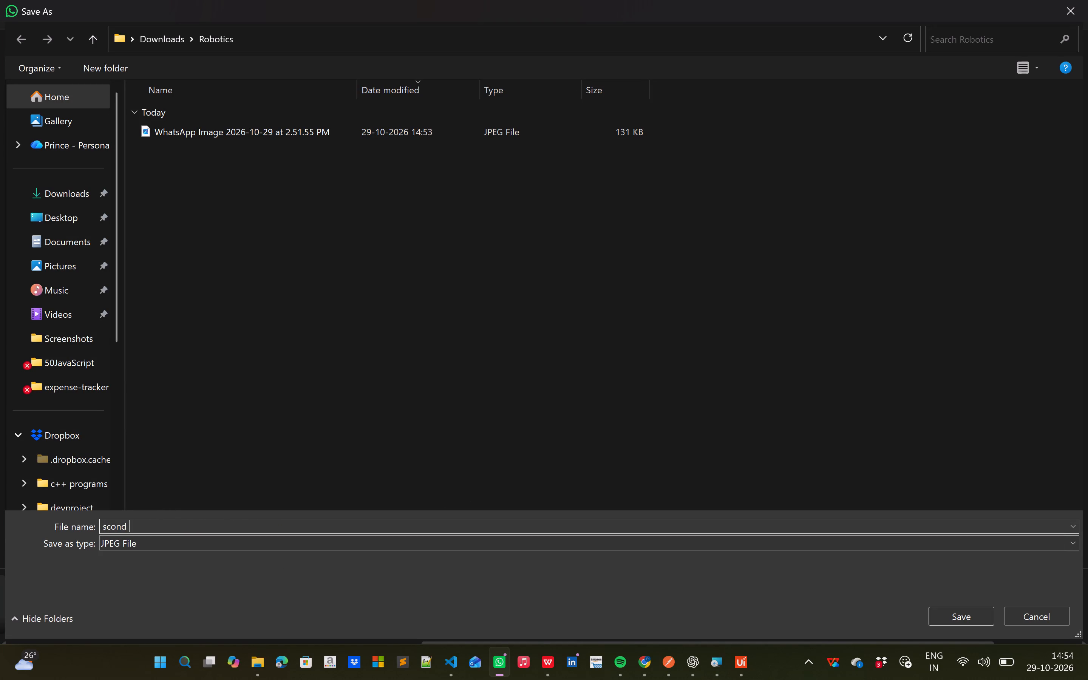
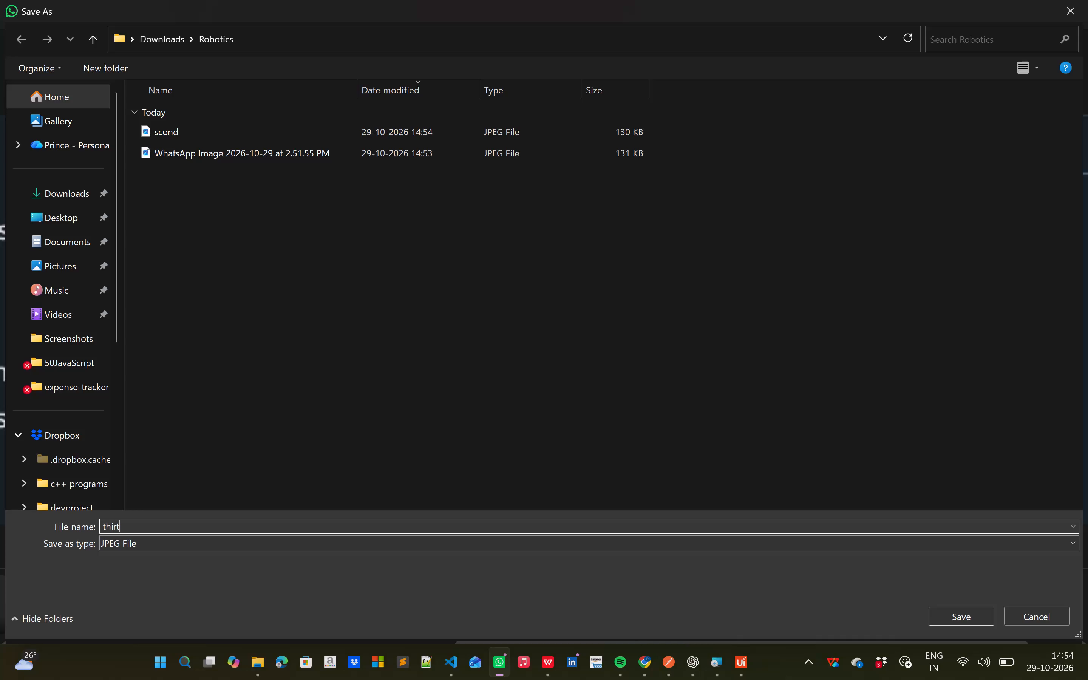
Correct the misspelled file name to "third" for saving the next WhatsApp JPEG image in the Robotics folder.
{"action": "key", "text": "BackSpace"}
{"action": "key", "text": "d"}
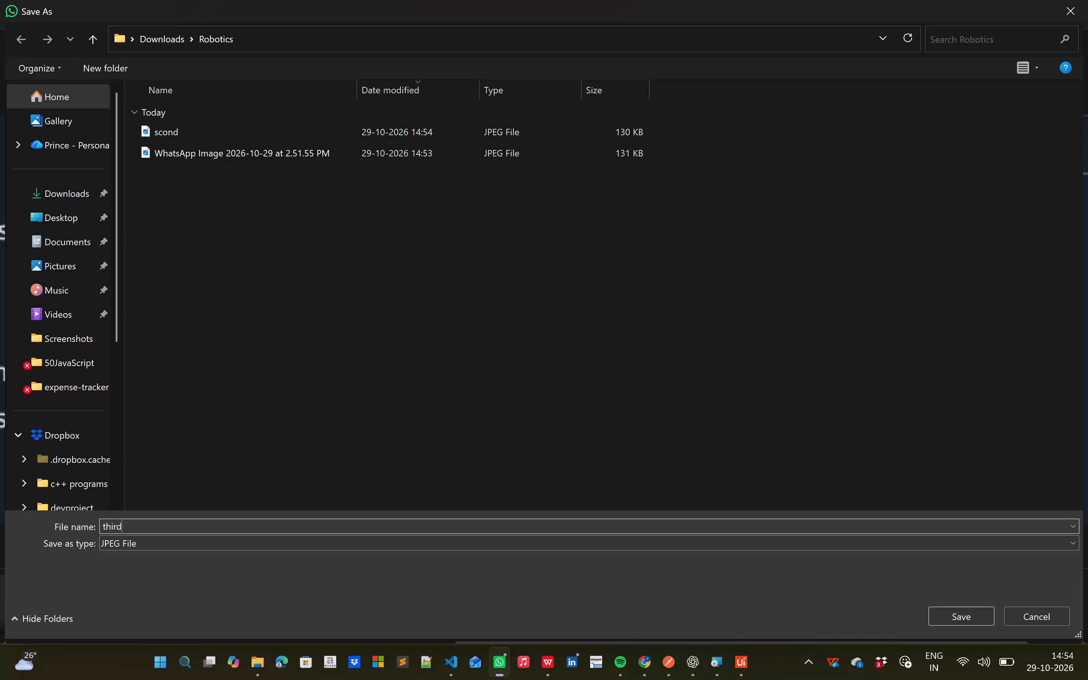
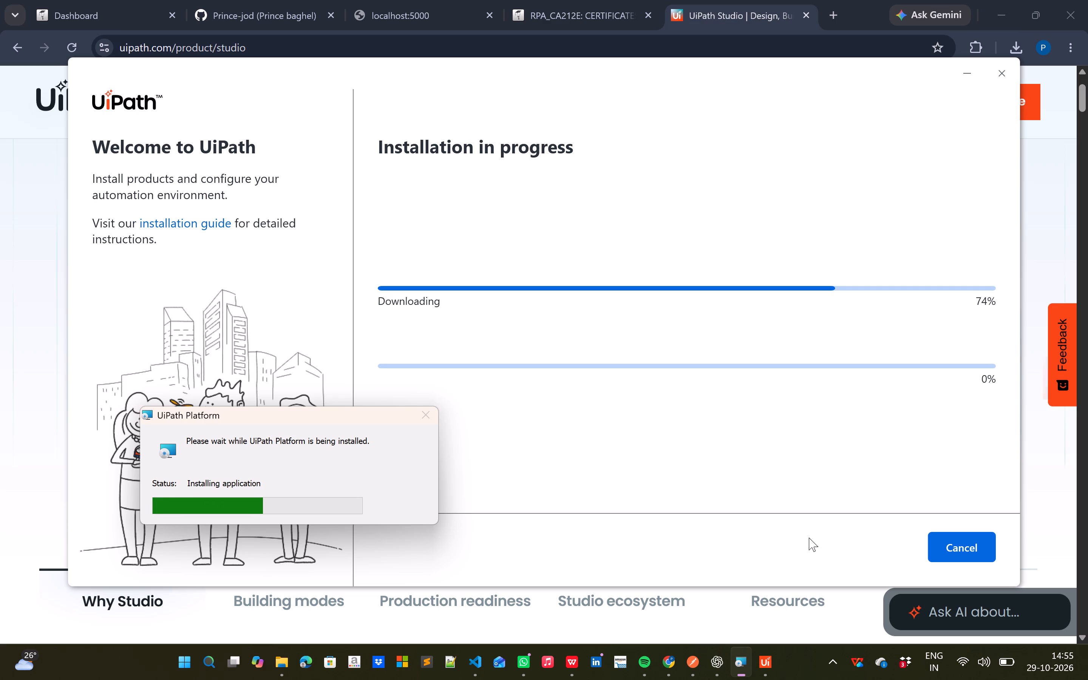
Switch to the RPA_CA212E certificate assignment page in Chrome and view its submission area.
{"action": "left_click", "coordinate": [568, 4]}
{"action": "scroll", "coordinate": [263, 396], "scroll_direction": "down", "scroll_amount": 3}
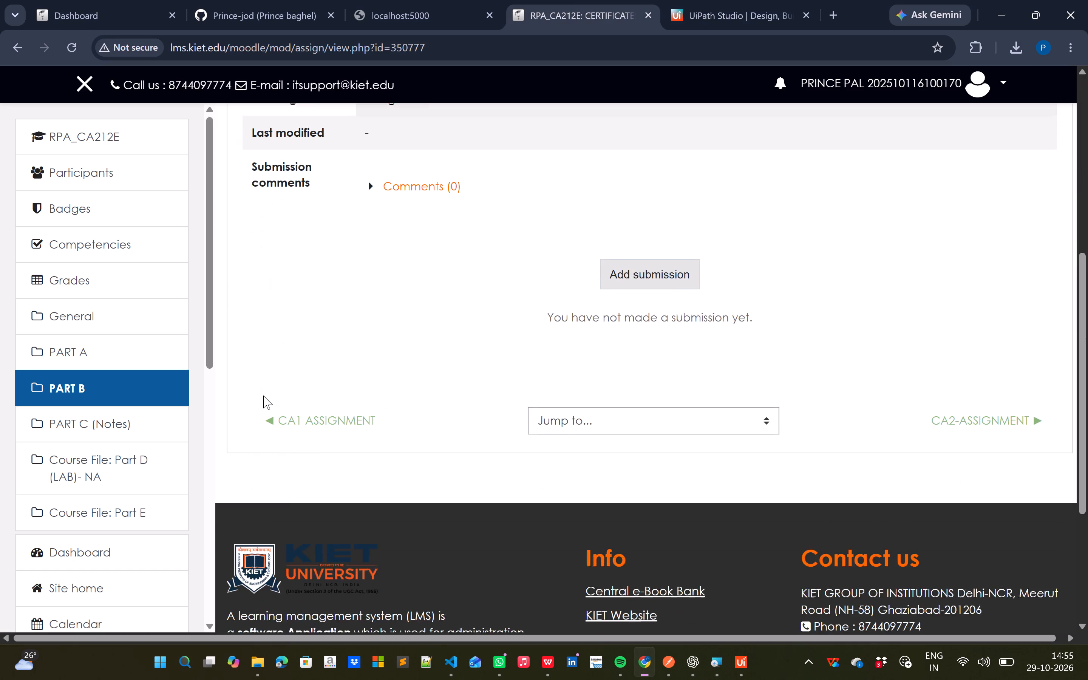
Go back from the CERTIFICATES page to the Robotic Agentic Automation course and open CA2-ASSIGNMENT in PART B.
{"action": "scroll", "coordinate": [263, 396], "scroll_direction": "up", "scroll_amount": 2}
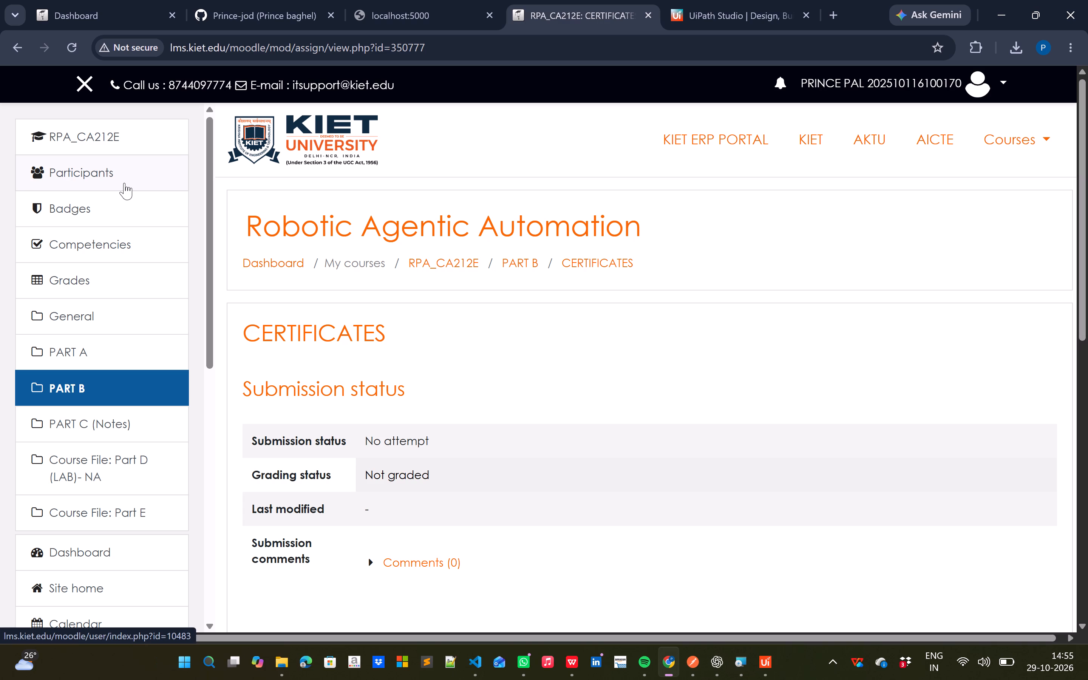
{"action": "left_click", "coordinate": [22, 47]}
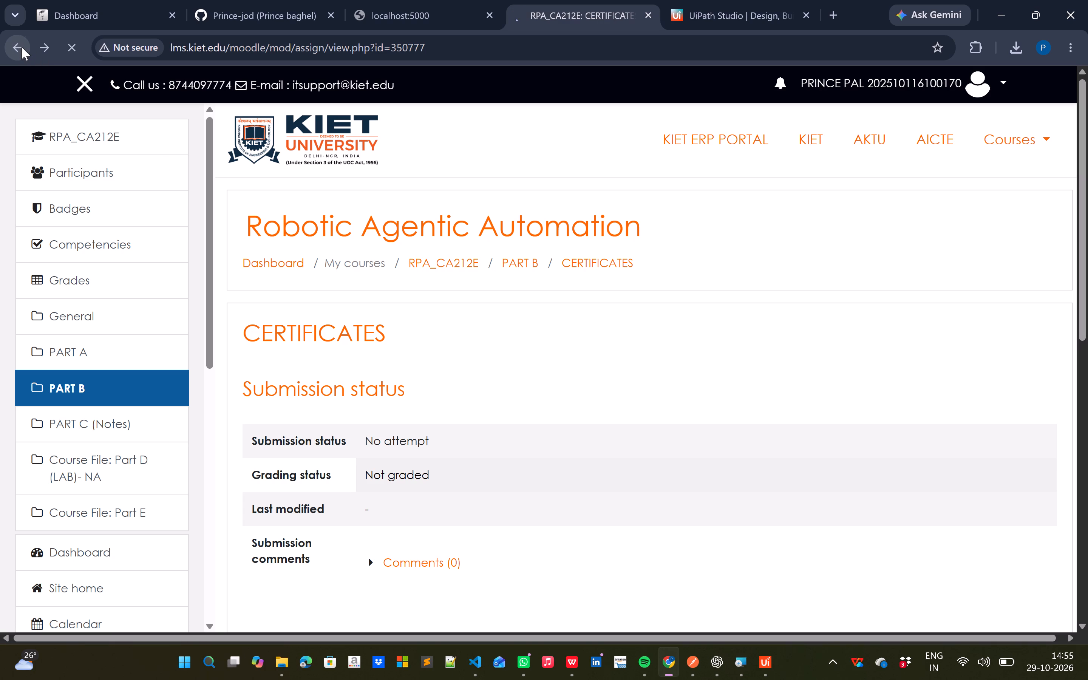
{"action": "scroll", "coordinate": [372, 396], "scroll_direction": "down", "scroll_amount": 1}
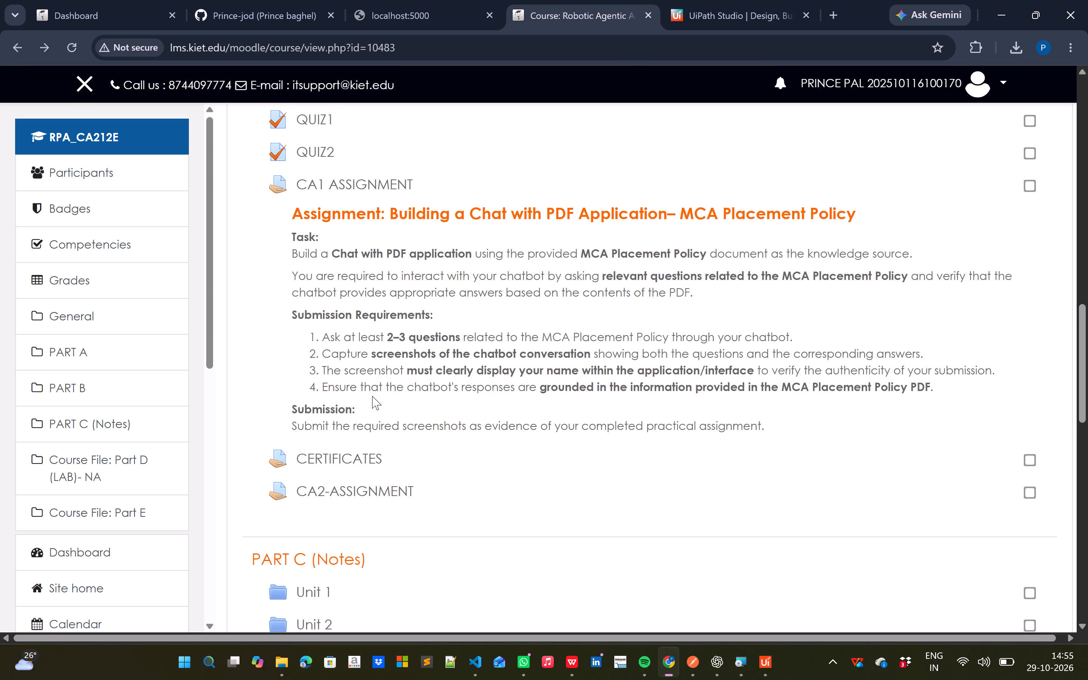
{"action": "scroll", "coordinate": [372, 396], "scroll_direction": "down", "scroll_amount": 3}
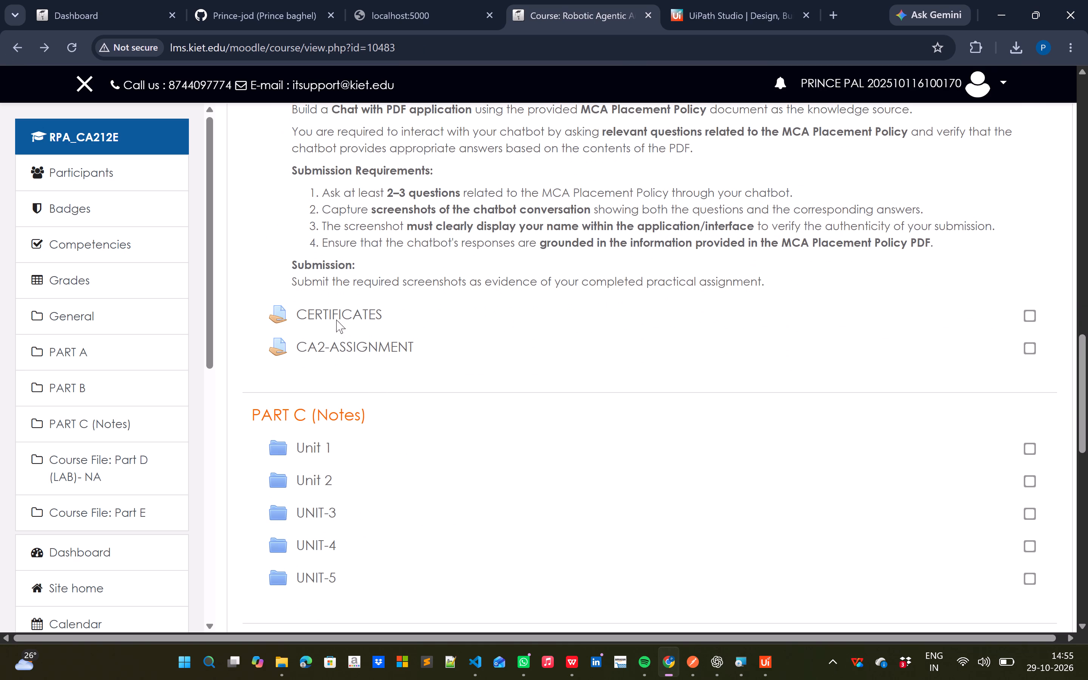
{"action": "left_click", "coordinate": [347, 342]}
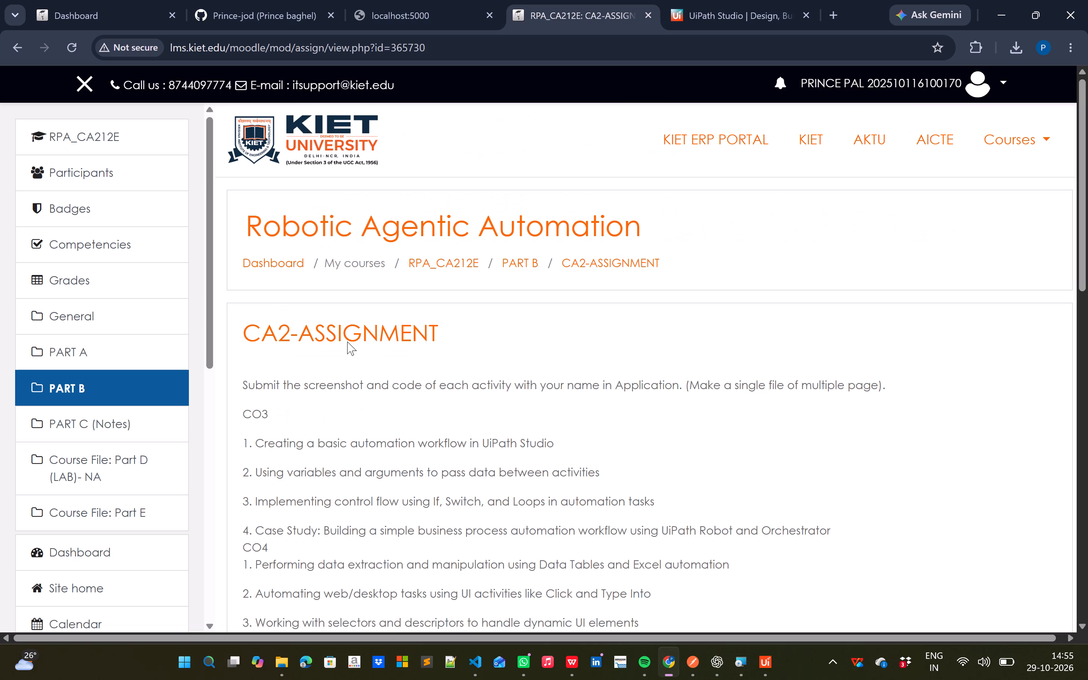
{"action": "scroll", "coordinate": [347, 342], "scroll_direction": "down", "scroll_amount": 2}
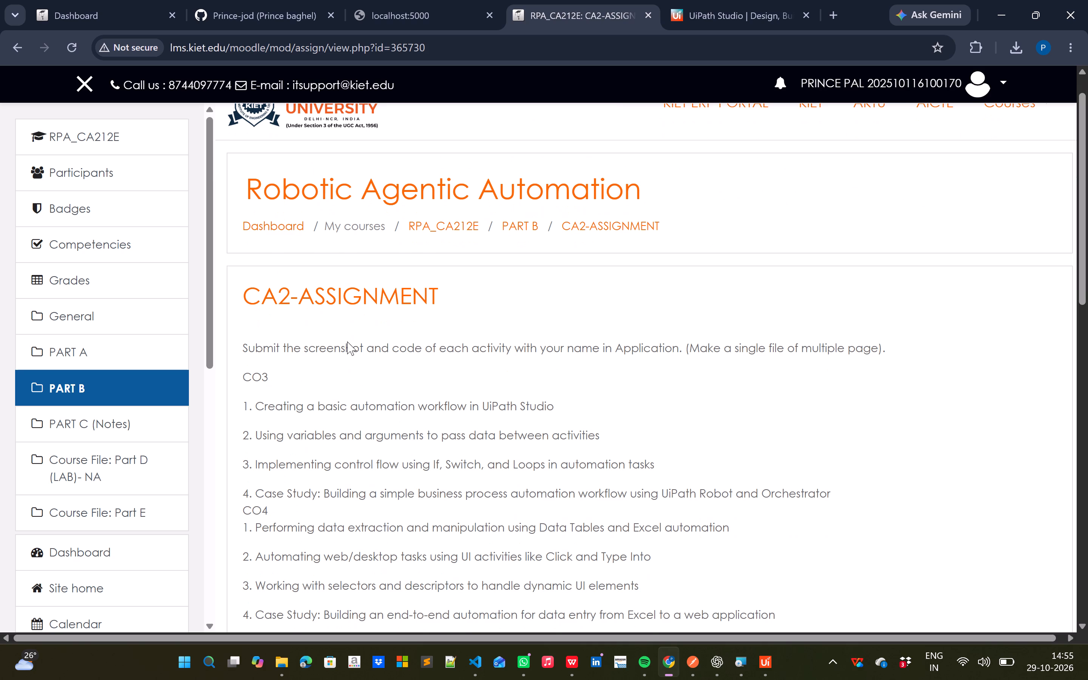
{"action": "scroll", "coordinate": [347, 342], "scroll_direction": "down", "scroll_amount": 1}
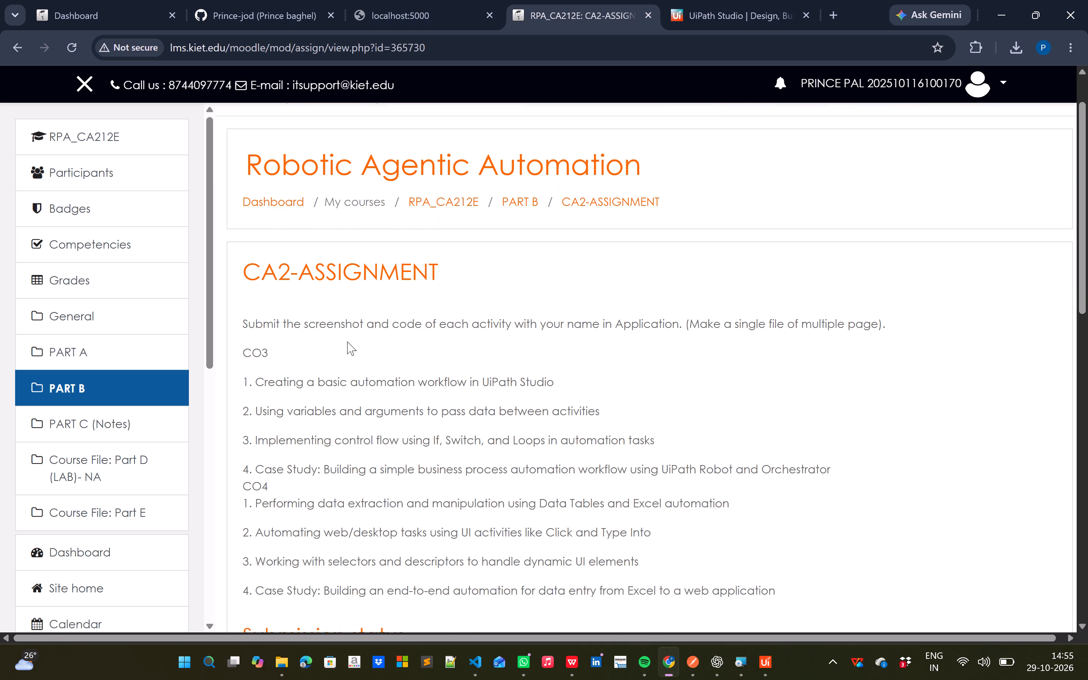
{"action": "scroll", "coordinate": [347, 342], "scroll_direction": "down", "scroll_amount": 2}
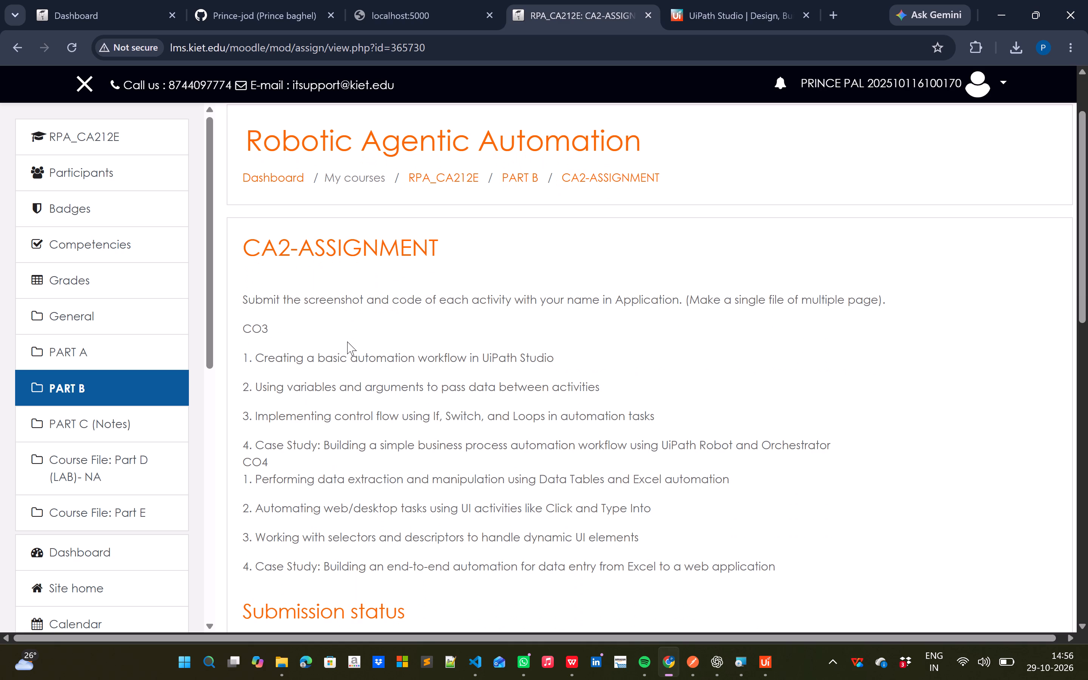
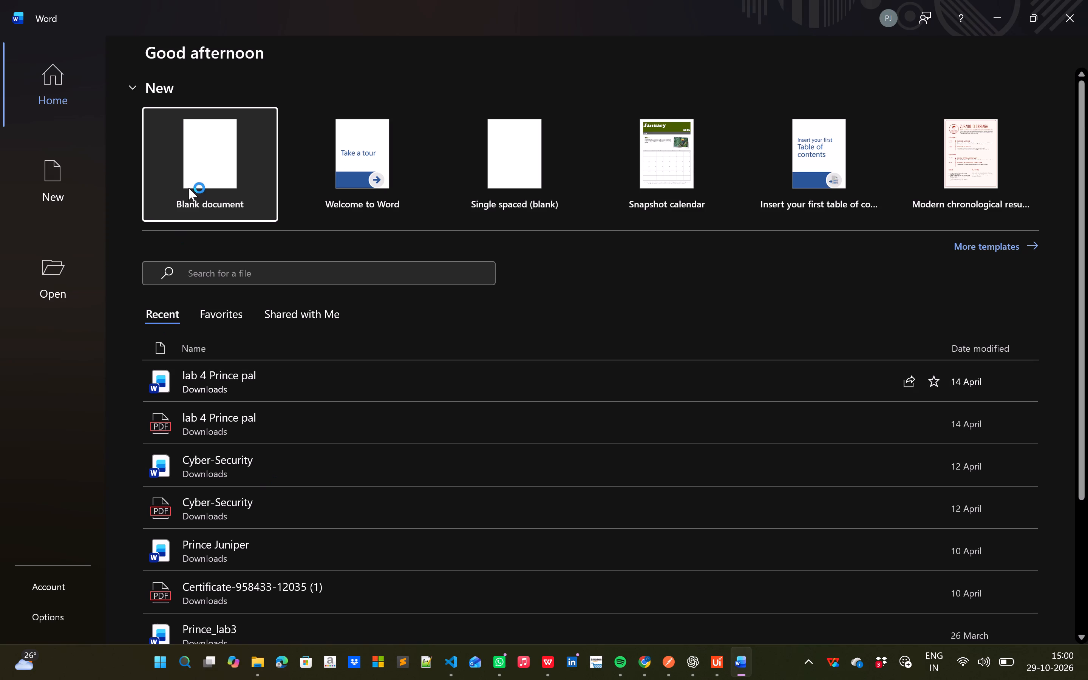
Create a new blank document.
{"action": "left_click", "coordinate": [51, 185]}
{"action": "left_click", "coordinate": [210, 195]}
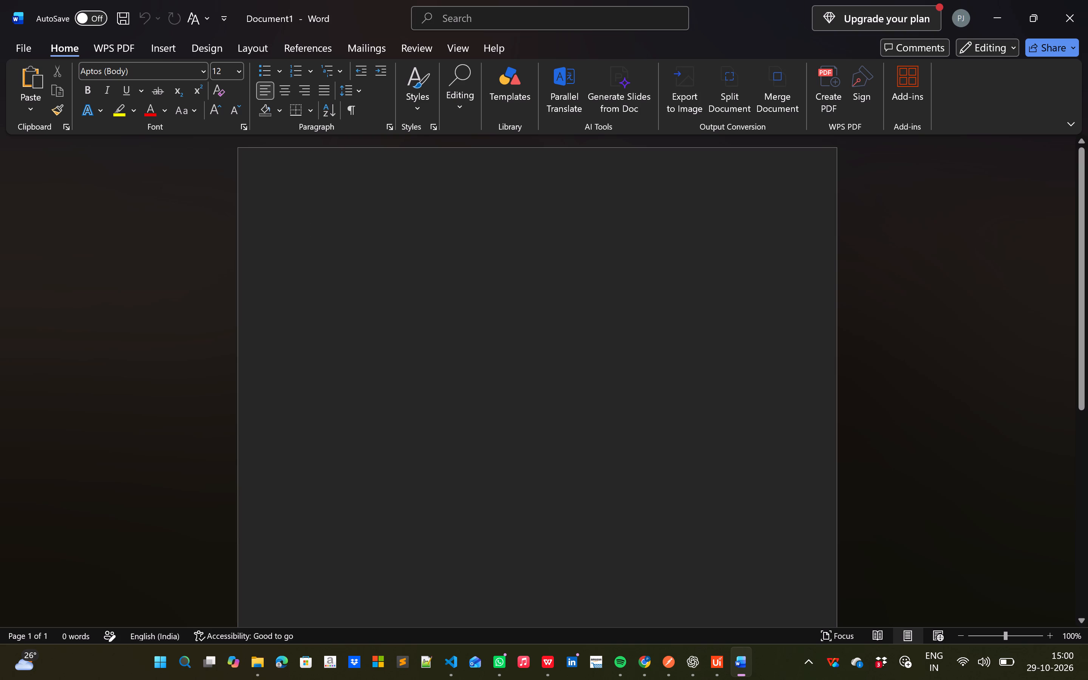
Arrange the blank document and the Robotics folder window side by side, with the folder in the left half.
{"action": "key", "text": "super+Right"}
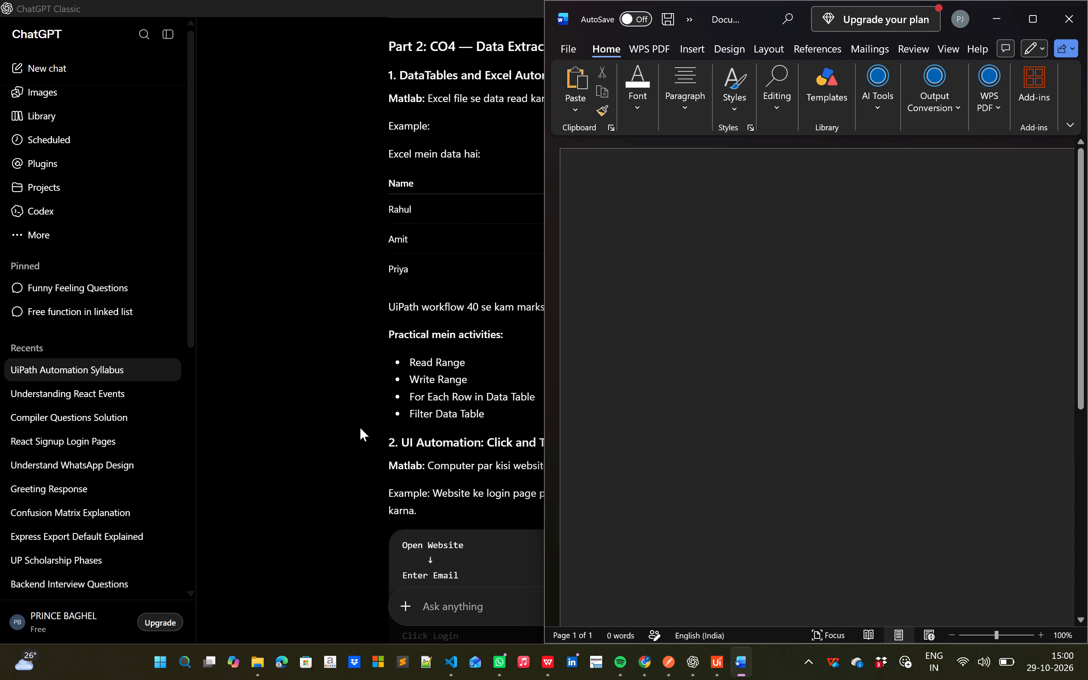
{"action": "left_click", "coordinate": [264, 658]}
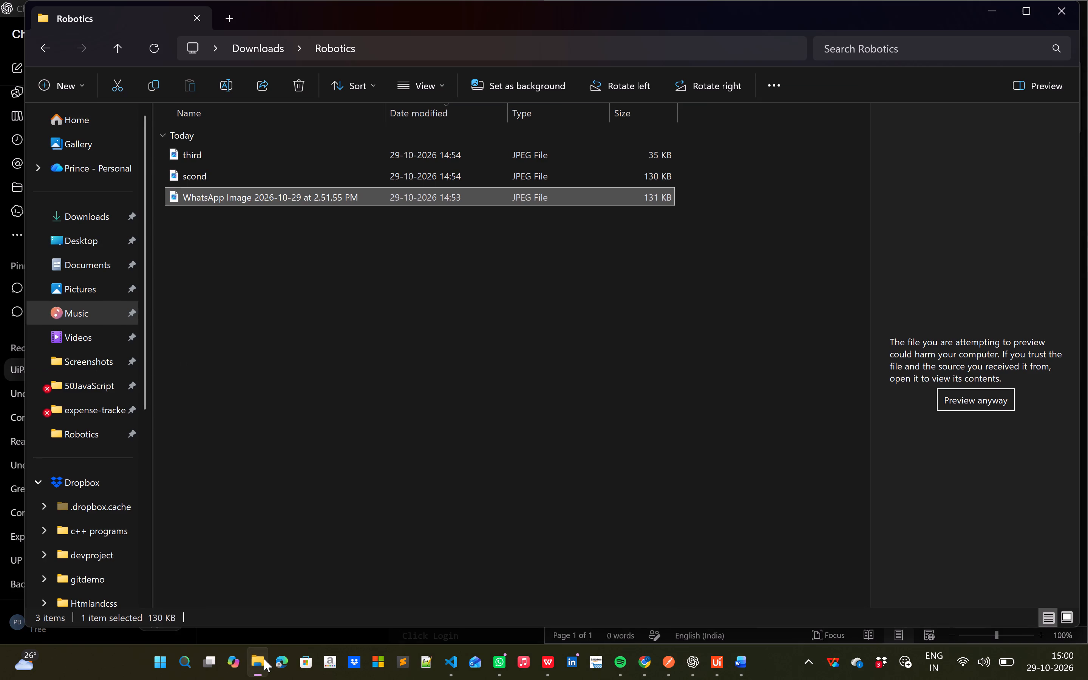
{"action": "key", "text": "super+Left"}
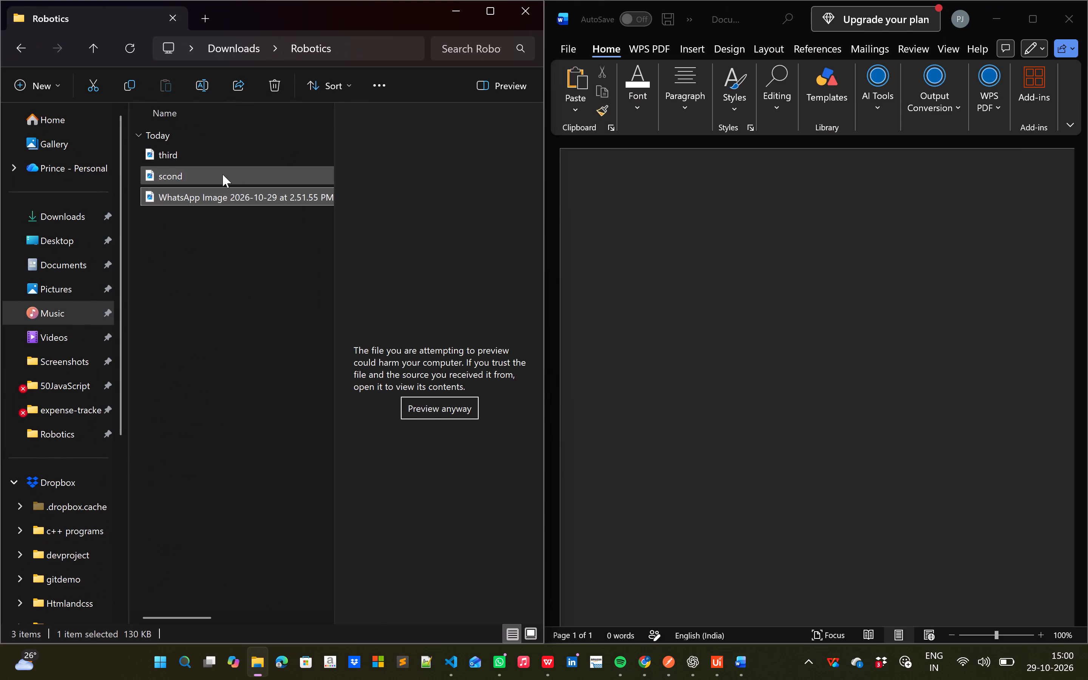
Insert the image "WhatsApp Image 2026-10-29 at 2.51.55 PM" from the Robotics folder into the blank document.
{"action": "left_click", "coordinate": [199, 159]}
{"action": "left_click", "coordinate": [196, 206]}
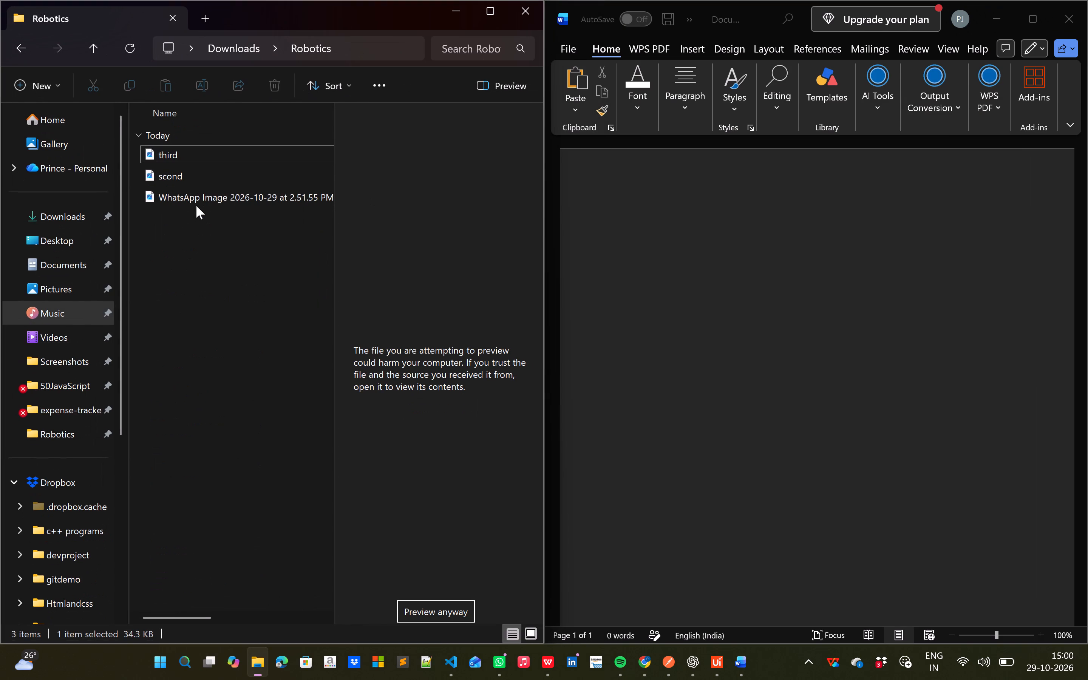
{"action": "left_click", "coordinate": [208, 195]}
{"action": "left_click_drag", "start_coordinate": [208, 195], "coordinate": [830, 290]}
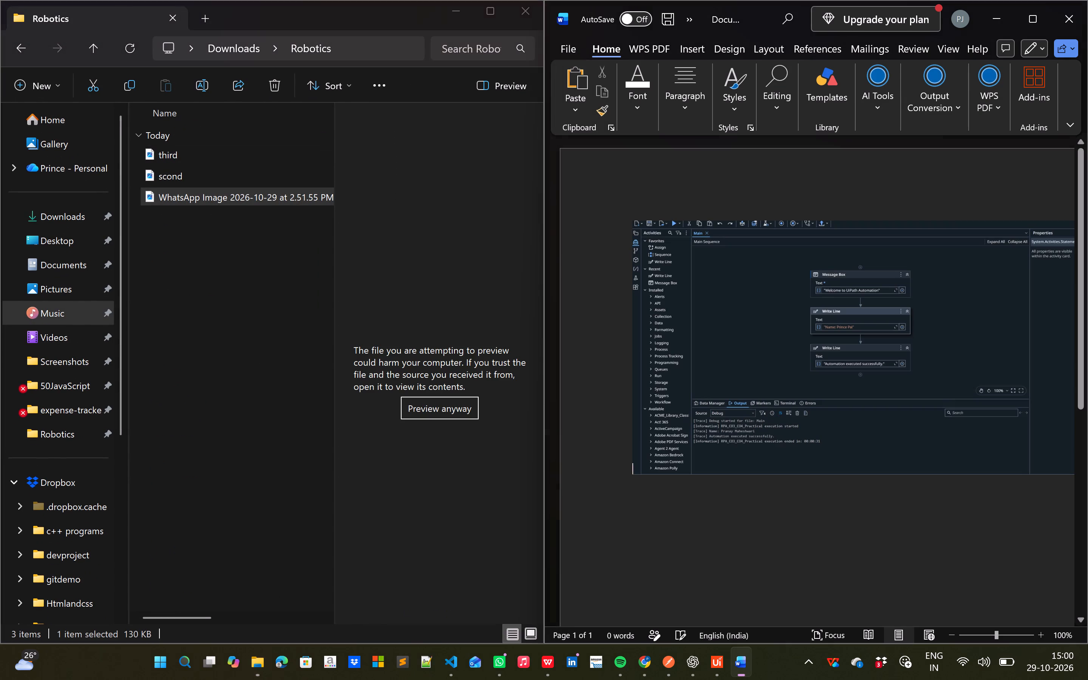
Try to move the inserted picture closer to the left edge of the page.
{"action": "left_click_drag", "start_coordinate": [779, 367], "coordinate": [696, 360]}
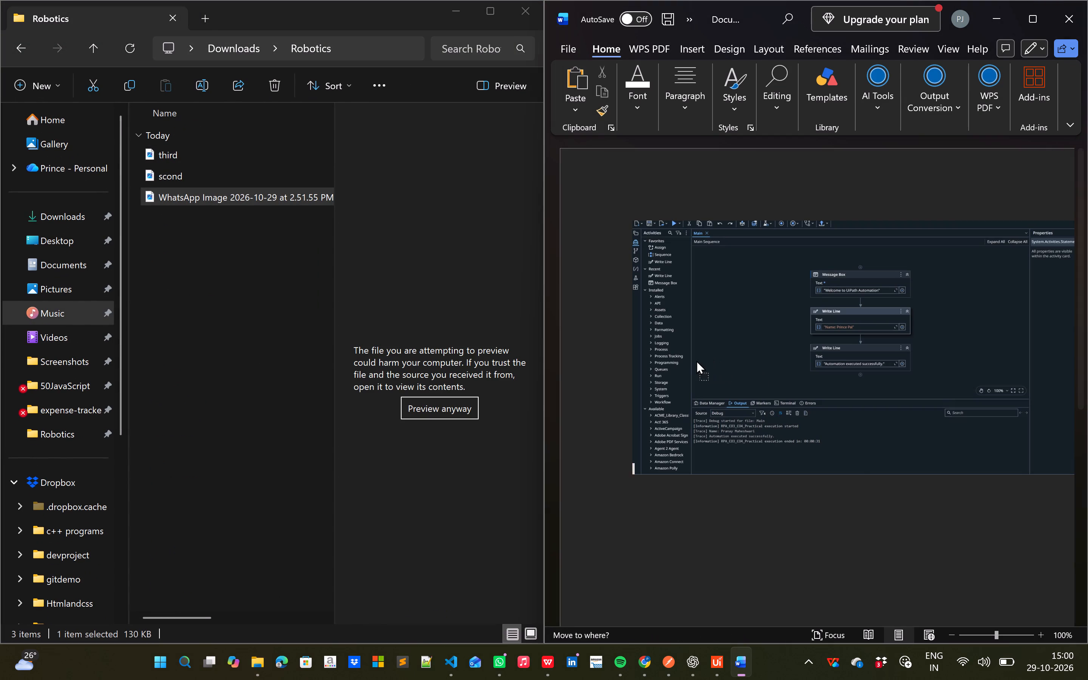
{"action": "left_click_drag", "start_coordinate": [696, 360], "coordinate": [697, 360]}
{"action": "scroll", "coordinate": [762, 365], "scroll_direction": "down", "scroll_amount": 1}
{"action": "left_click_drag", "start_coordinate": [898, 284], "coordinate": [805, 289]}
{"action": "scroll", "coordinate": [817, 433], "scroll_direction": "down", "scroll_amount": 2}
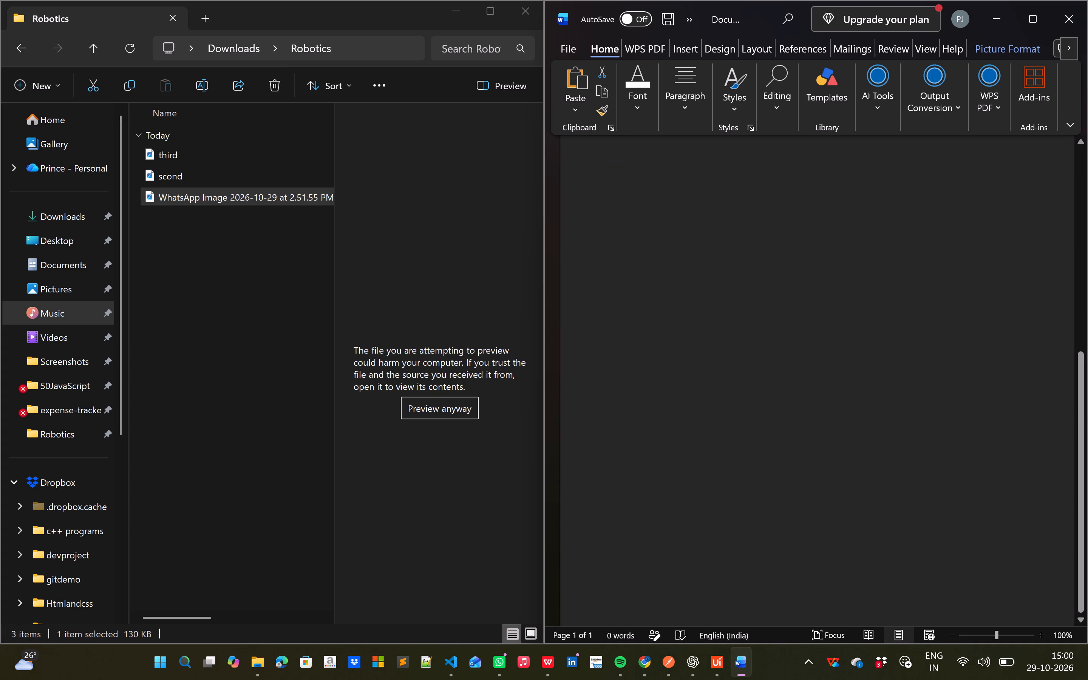
Insert the image "scond" from the Robotics folder into the document, directly below the first picture.
{"action": "scroll", "coordinate": [817, 433], "scroll_direction": "up", "scroll_amount": 1}
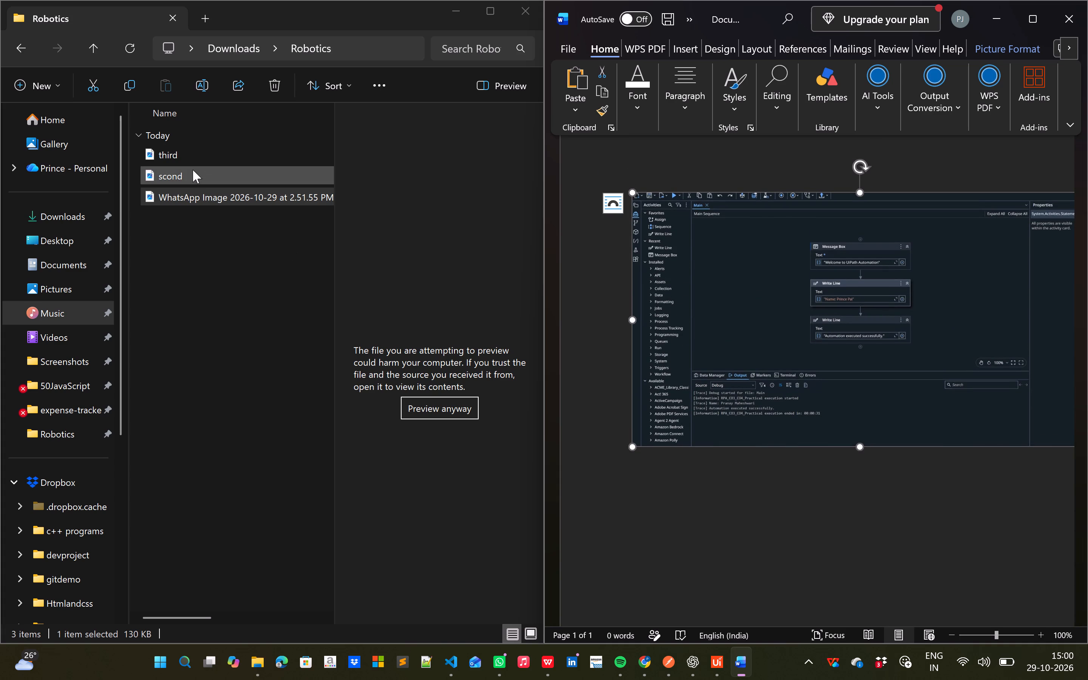
{"action": "left_click", "coordinate": [193, 170]}
{"action": "left_click_drag", "start_coordinate": [193, 170], "coordinate": [781, 544]}
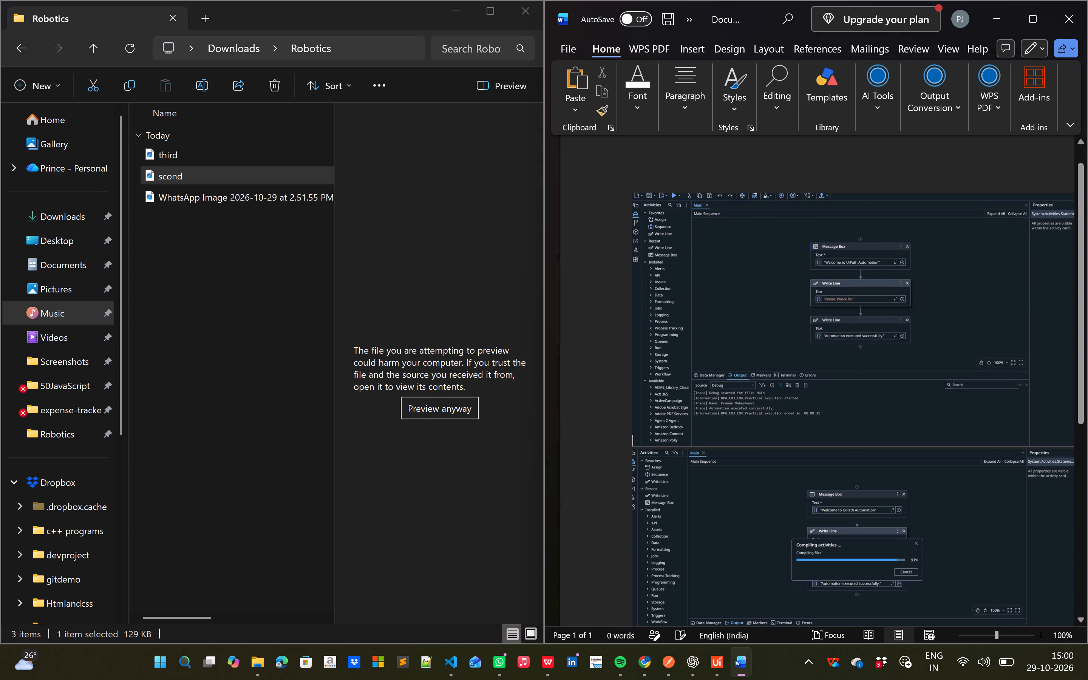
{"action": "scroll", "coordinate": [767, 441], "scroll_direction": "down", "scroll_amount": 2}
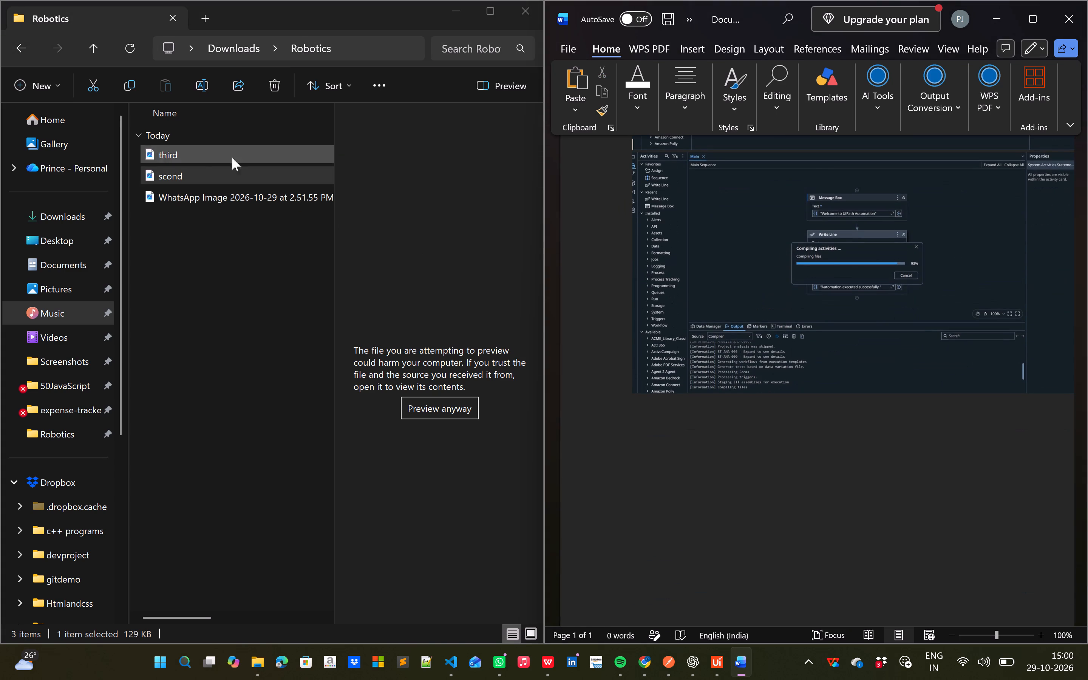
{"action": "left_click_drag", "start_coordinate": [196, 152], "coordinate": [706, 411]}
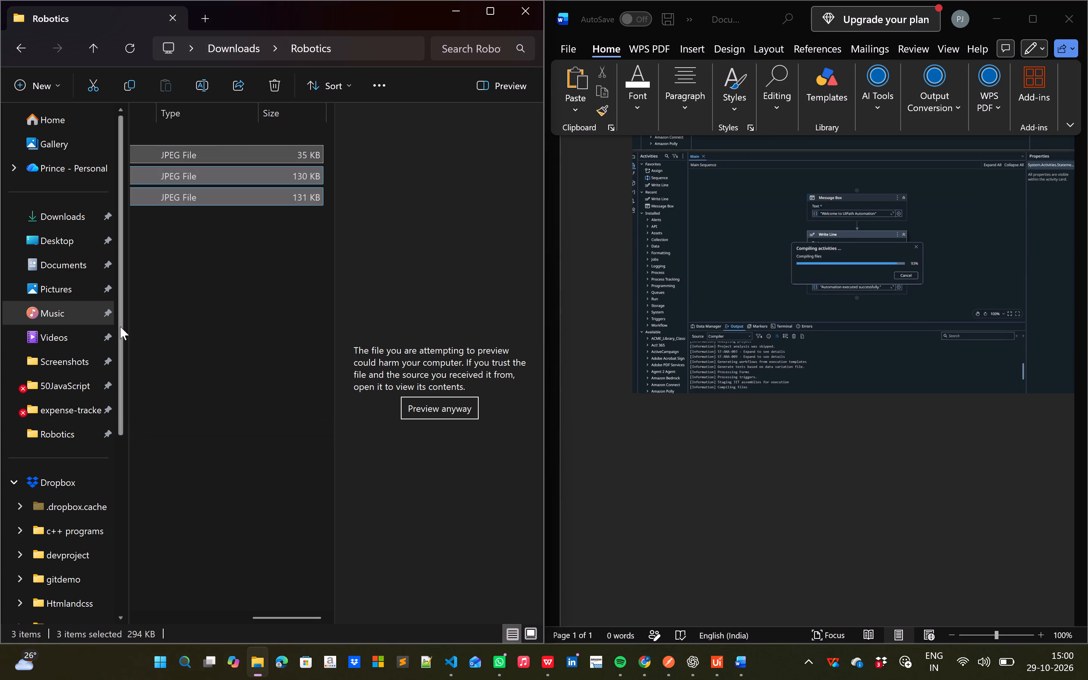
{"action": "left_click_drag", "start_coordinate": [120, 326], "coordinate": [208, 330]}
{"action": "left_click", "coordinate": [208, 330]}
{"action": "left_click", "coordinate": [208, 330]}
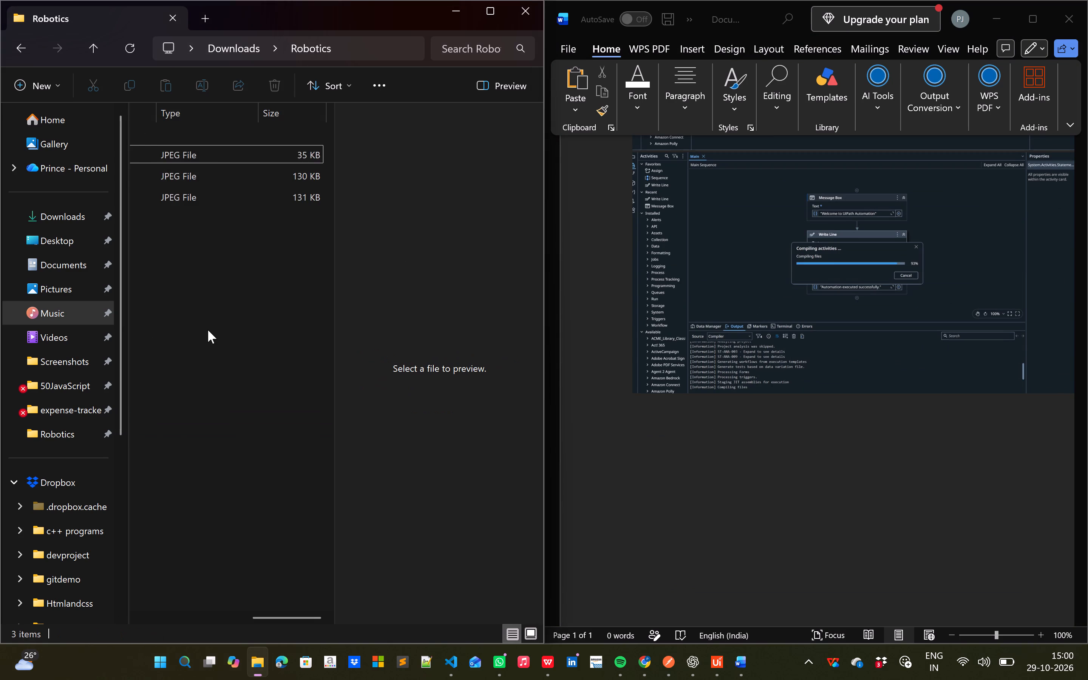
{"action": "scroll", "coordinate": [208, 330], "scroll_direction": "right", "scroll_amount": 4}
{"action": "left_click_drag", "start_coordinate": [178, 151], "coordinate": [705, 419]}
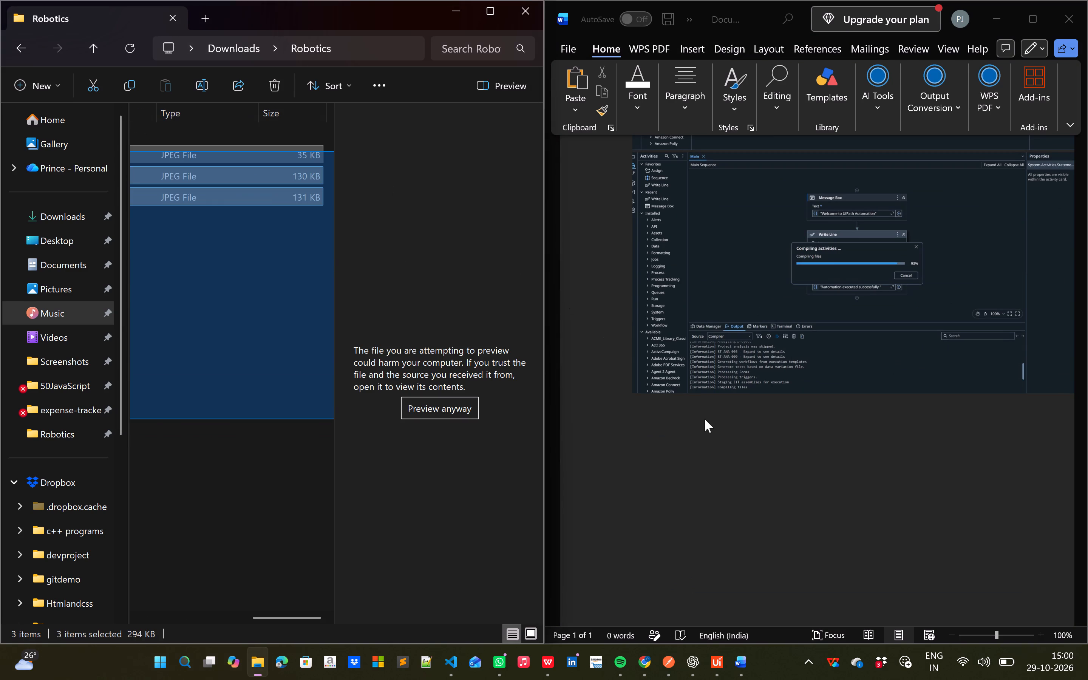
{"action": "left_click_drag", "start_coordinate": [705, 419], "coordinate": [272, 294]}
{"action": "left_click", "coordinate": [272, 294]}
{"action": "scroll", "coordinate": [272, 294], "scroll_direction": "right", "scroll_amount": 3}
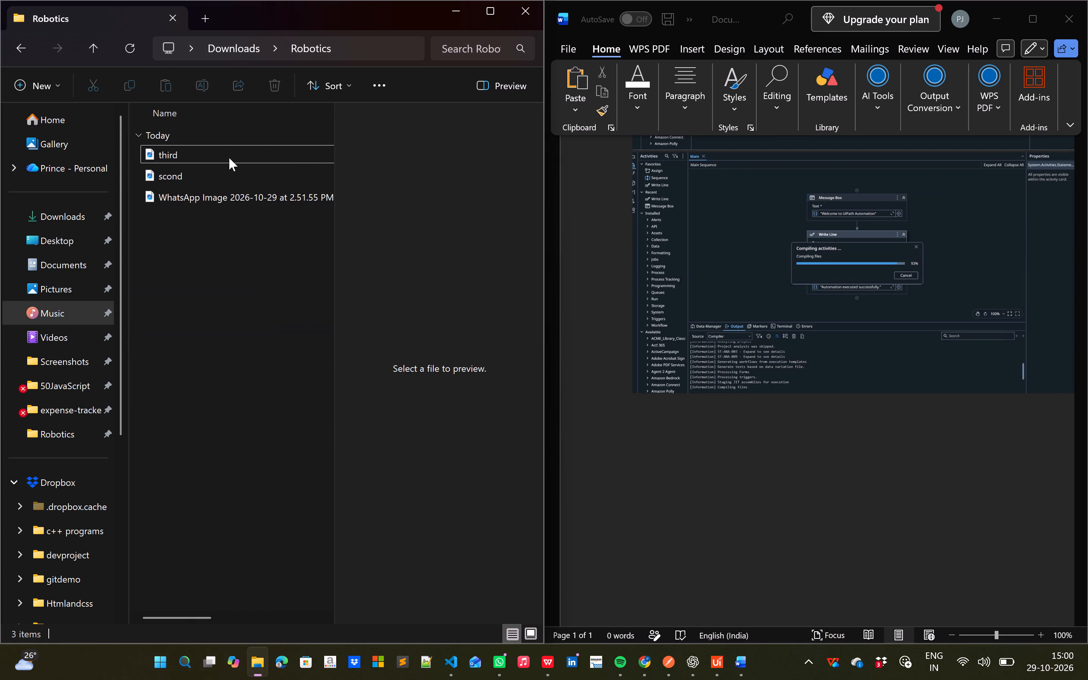
Insert the image "third" from the Robotics folder into the document, below the "scond" picture.
{"action": "left_click", "coordinate": [227, 149]}
{"action": "left_click_drag", "start_coordinate": [227, 149], "coordinate": [808, 422]}
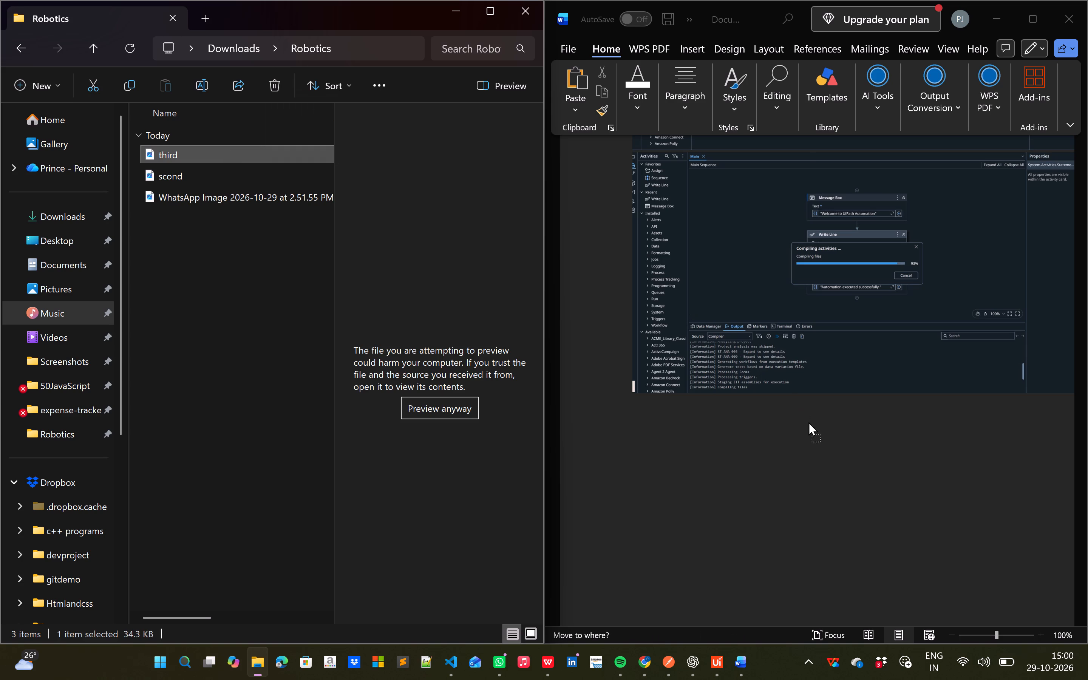
{"action": "left_click_drag", "start_coordinate": [808, 422], "coordinate": [808, 445]}
Maximise the Word document window.
{"action": "left_click", "coordinate": [1029, 26]}
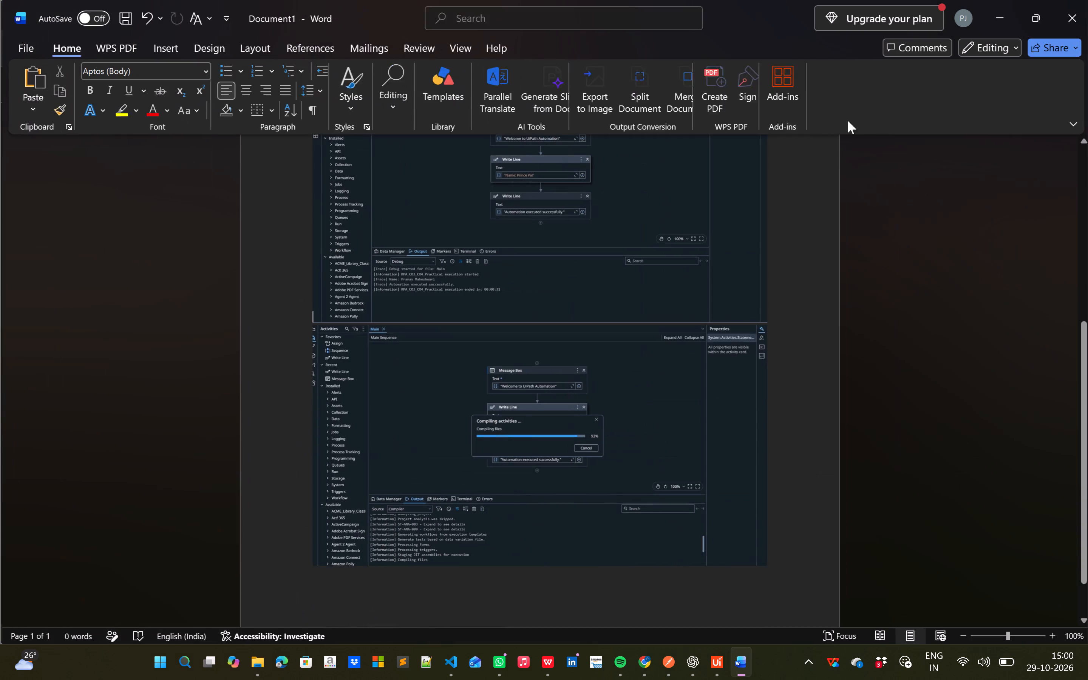
Insert blank lines above the first screenshot, the Debug output one, at the start of the document.
{"action": "scroll", "coordinate": [529, 221], "scroll_direction": "up", "scroll_amount": 2}
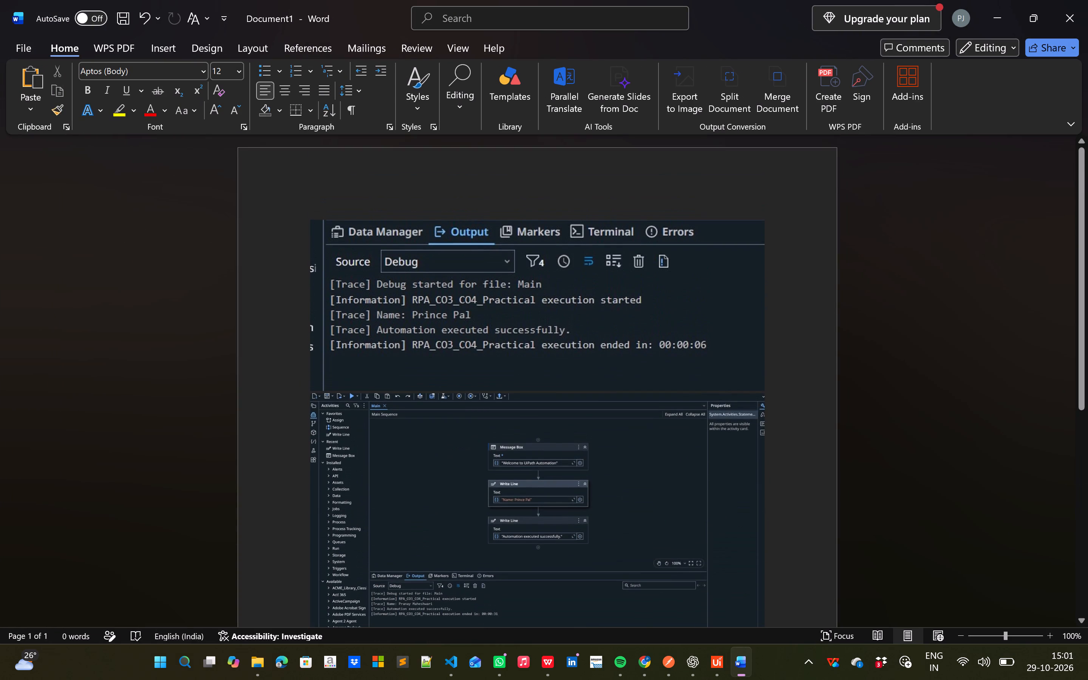
{"action": "scroll", "coordinate": [529, 221], "scroll_direction": "down", "scroll_amount": 1}
{"action": "scroll", "coordinate": [529, 221], "scroll_direction": "up", "scroll_amount": 1}
{"action": "scroll", "coordinate": [419, 229], "scroll_direction": "up", "scroll_amount": 2}
{"action": "left_click", "coordinate": [353, 164]}
{"action": "key", "text": "Up"}
{"action": "key", "text": "Up"}
{"action": "key", "text": "Up"}
{"action": "key", "text": "Return"}
{"action": "key", "text": "Return"}
{"action": "key", "text": "Return"}
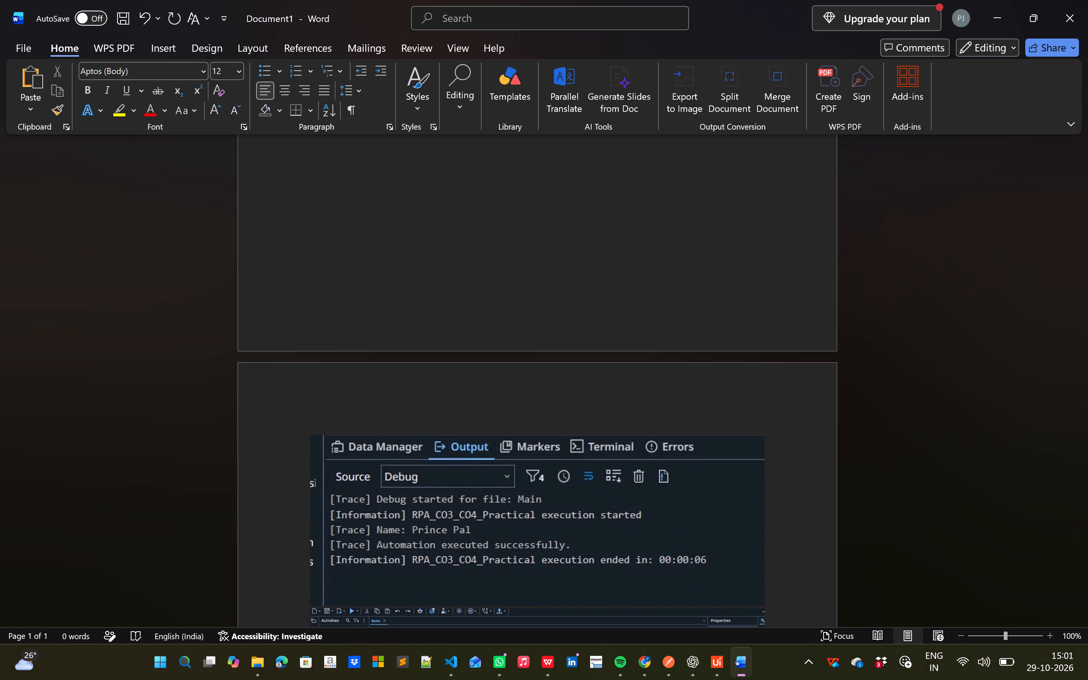
{"action": "key", "text": "Up"}
{"action": "scroll", "coordinate": [311, 219], "scroll_direction": "up", "scroll_amount": 1}
{"action": "scroll", "coordinate": [311, 219], "scroll_direction": "down", "scroll_amount": 4}
{"action": "scroll", "coordinate": [311, 219], "scroll_direction": "up", "scroll_amount": 1}
{"action": "scroll", "coordinate": [311, 219], "scroll_direction": "down", "scroll_amount": 3}
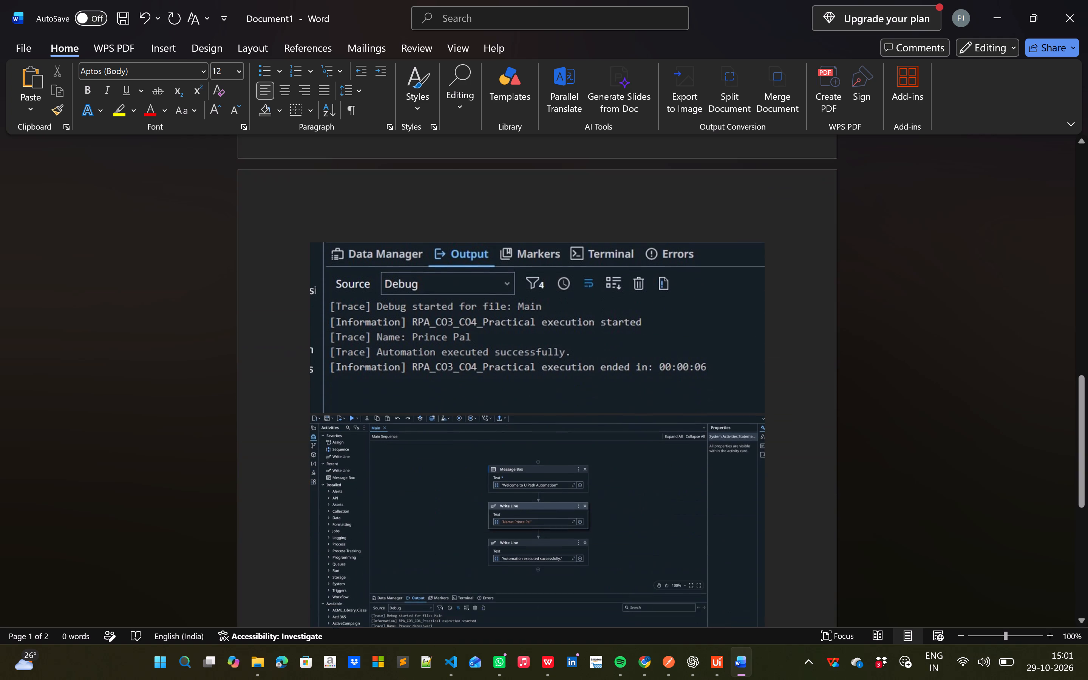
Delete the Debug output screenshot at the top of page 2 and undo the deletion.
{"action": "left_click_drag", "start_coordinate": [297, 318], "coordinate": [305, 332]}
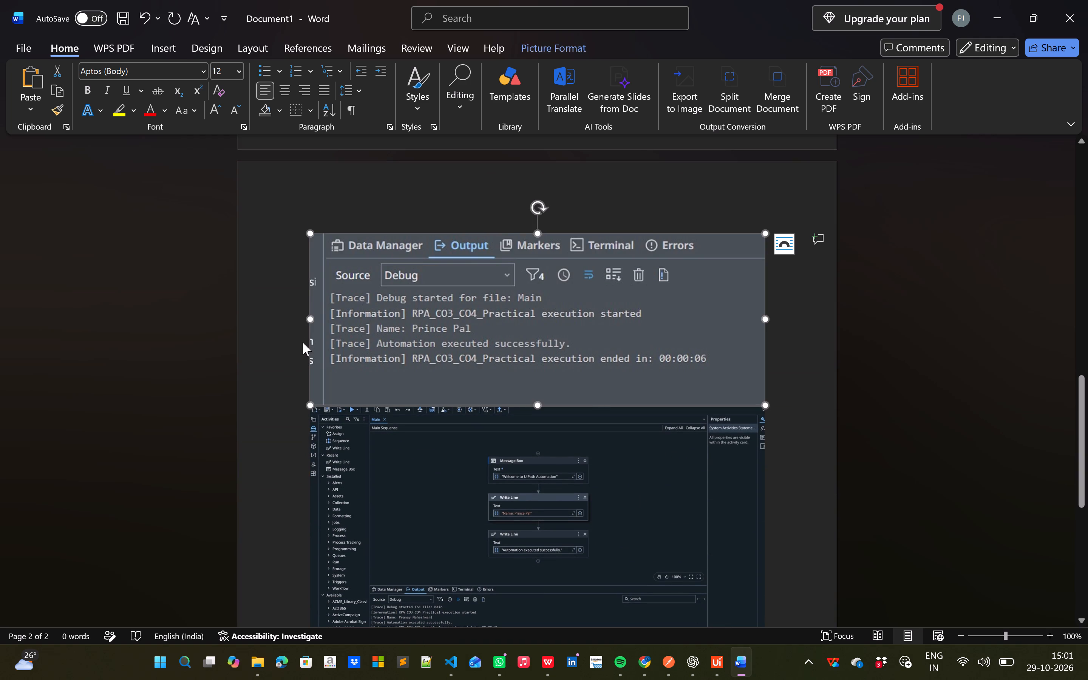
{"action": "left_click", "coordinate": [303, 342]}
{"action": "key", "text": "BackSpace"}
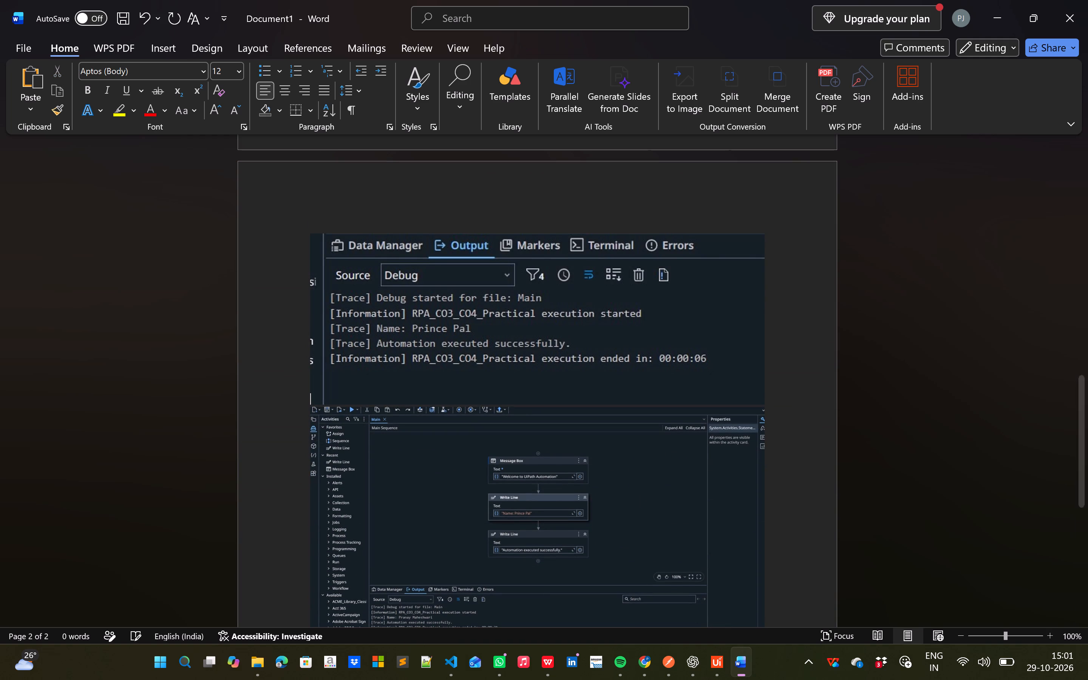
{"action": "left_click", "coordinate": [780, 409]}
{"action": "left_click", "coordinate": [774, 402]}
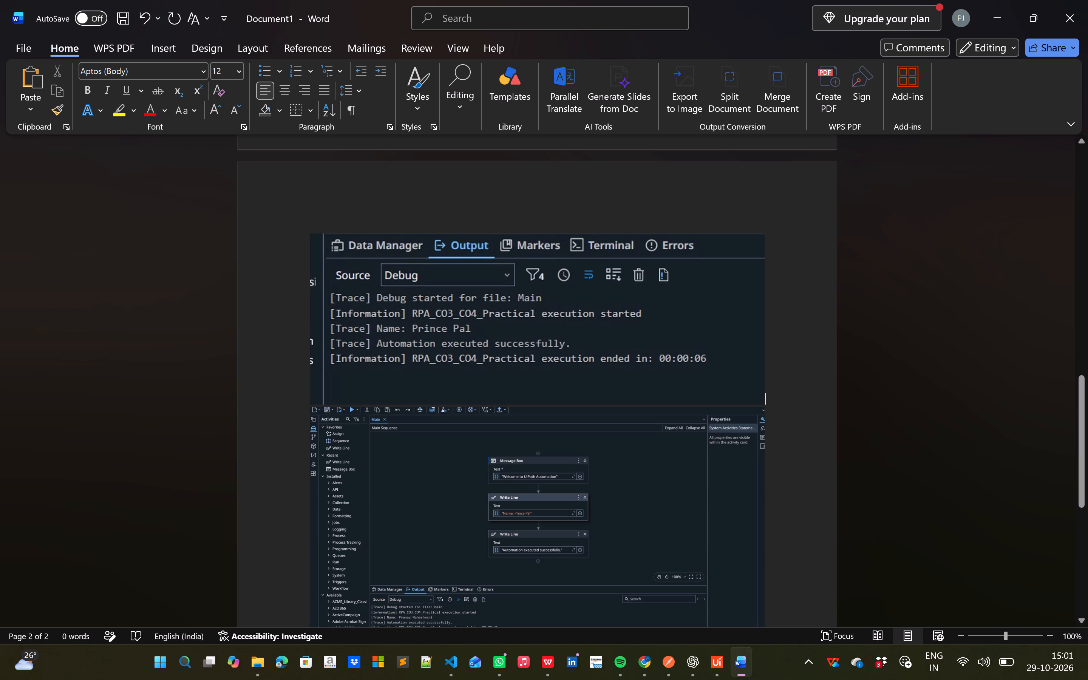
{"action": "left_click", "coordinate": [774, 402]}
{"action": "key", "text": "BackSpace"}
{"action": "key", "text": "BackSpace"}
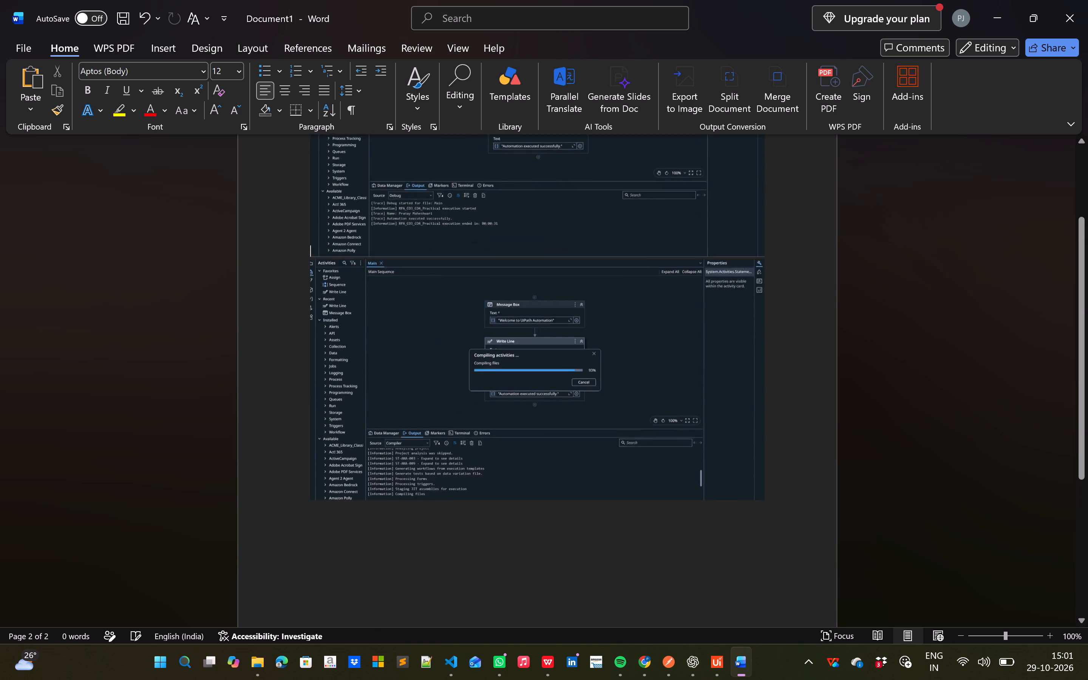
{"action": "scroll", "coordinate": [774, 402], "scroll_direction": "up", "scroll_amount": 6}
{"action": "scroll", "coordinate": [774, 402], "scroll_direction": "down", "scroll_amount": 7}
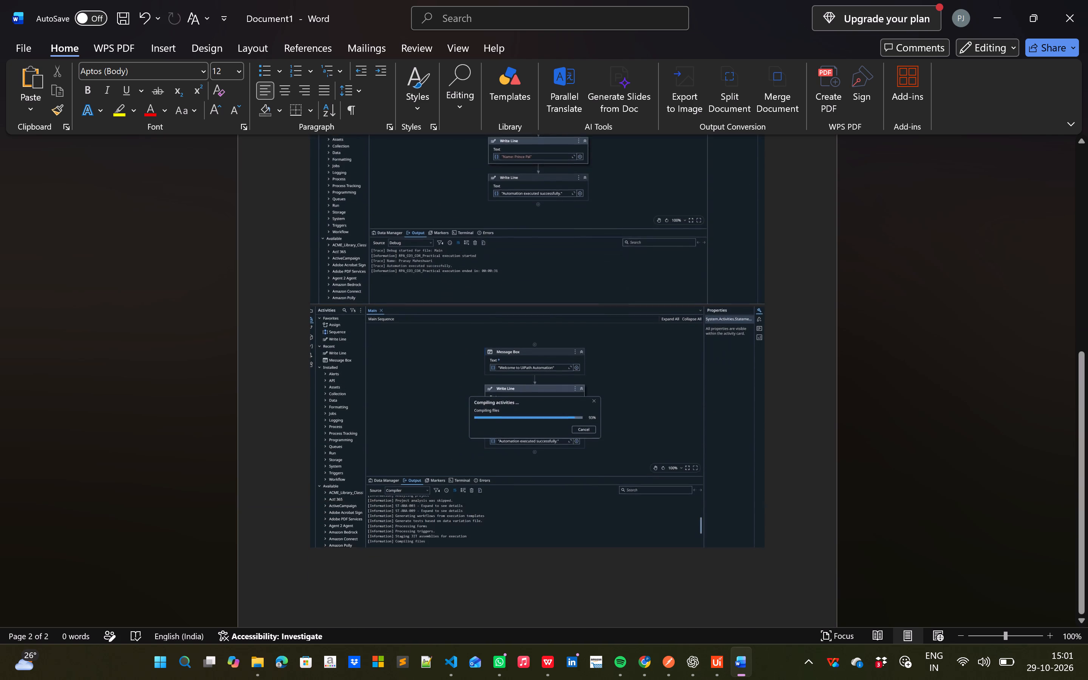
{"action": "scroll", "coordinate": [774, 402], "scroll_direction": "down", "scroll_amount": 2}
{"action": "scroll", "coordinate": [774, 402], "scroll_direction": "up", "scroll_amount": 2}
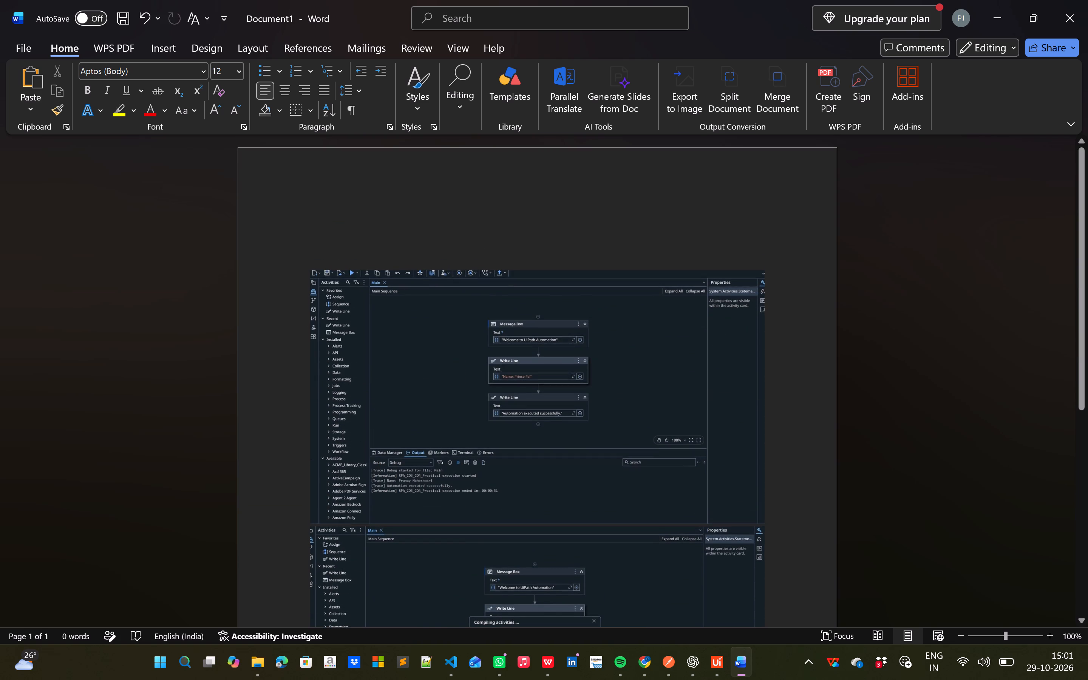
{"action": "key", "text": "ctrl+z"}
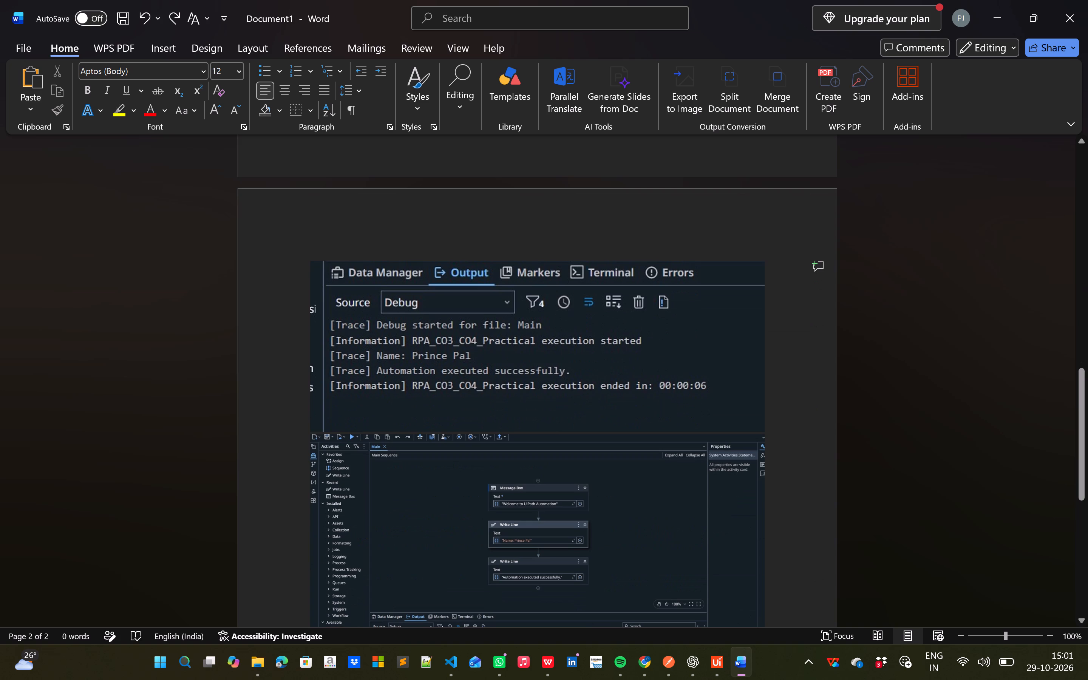
Remove the surplus blank space before the Debug output screenshot to bring it back to page 1, and place the cursor above it.
{"action": "left_click", "coordinate": [309, 411]}
{"action": "key", "text": "BackSpace"}
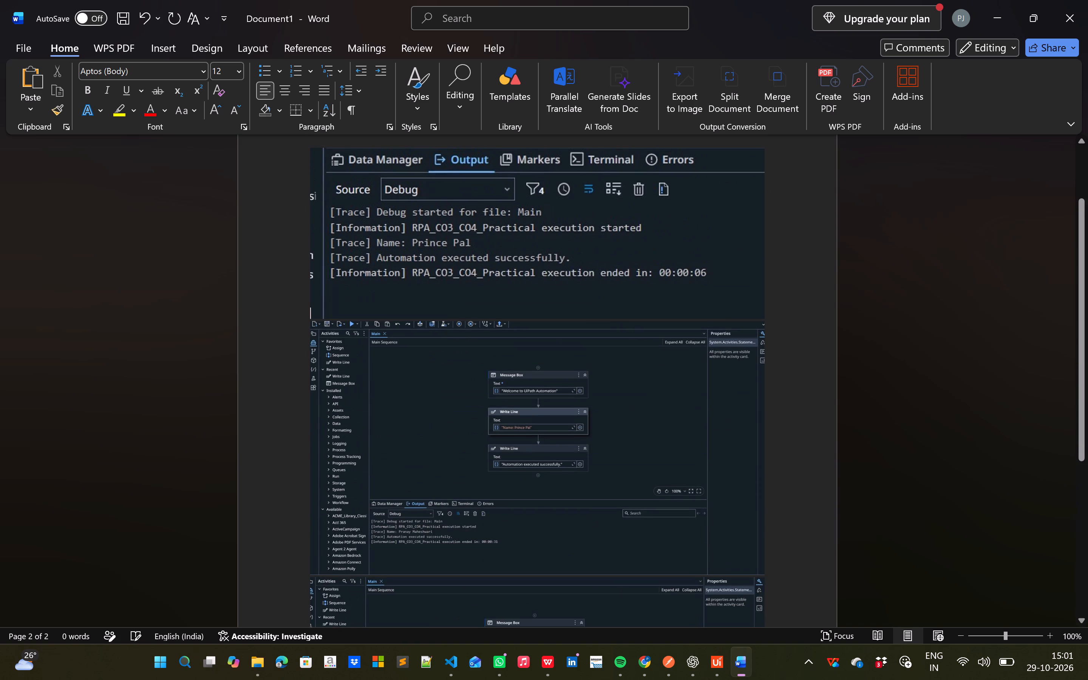
{"action": "scroll", "coordinate": [309, 411], "scroll_direction": "up", "scroll_amount": 6}
{"action": "scroll", "coordinate": [309, 411], "scroll_direction": "down", "scroll_amount": 1}
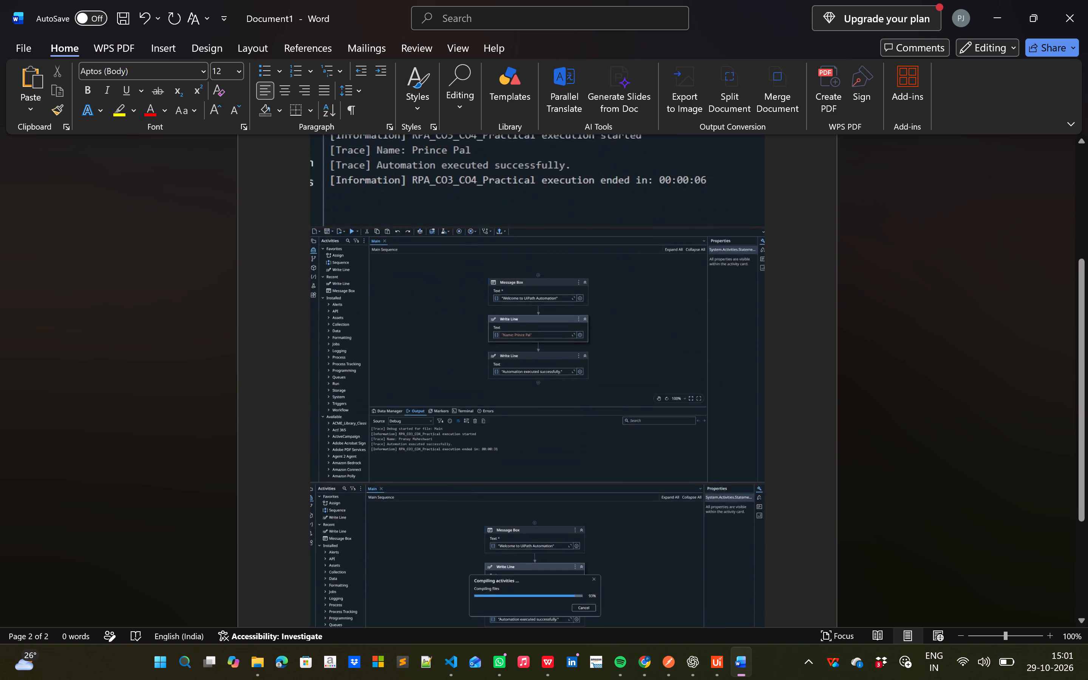
{"action": "scroll", "coordinate": [309, 411], "scroll_direction": "up", "scroll_amount": 3}
{"action": "left_click", "coordinate": [309, 254]}
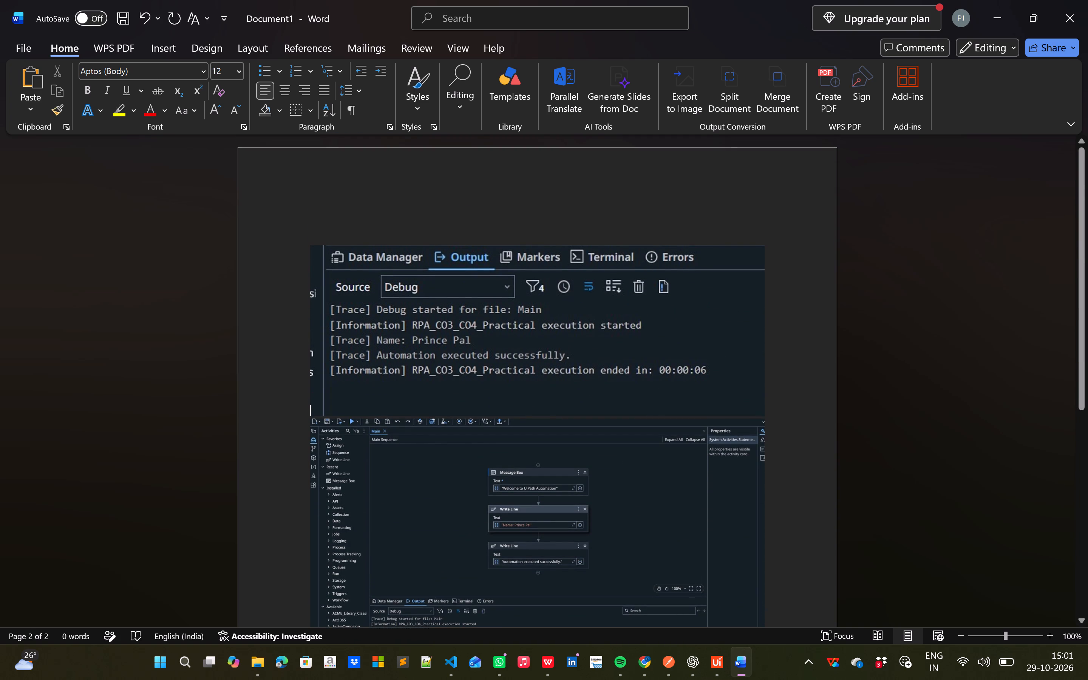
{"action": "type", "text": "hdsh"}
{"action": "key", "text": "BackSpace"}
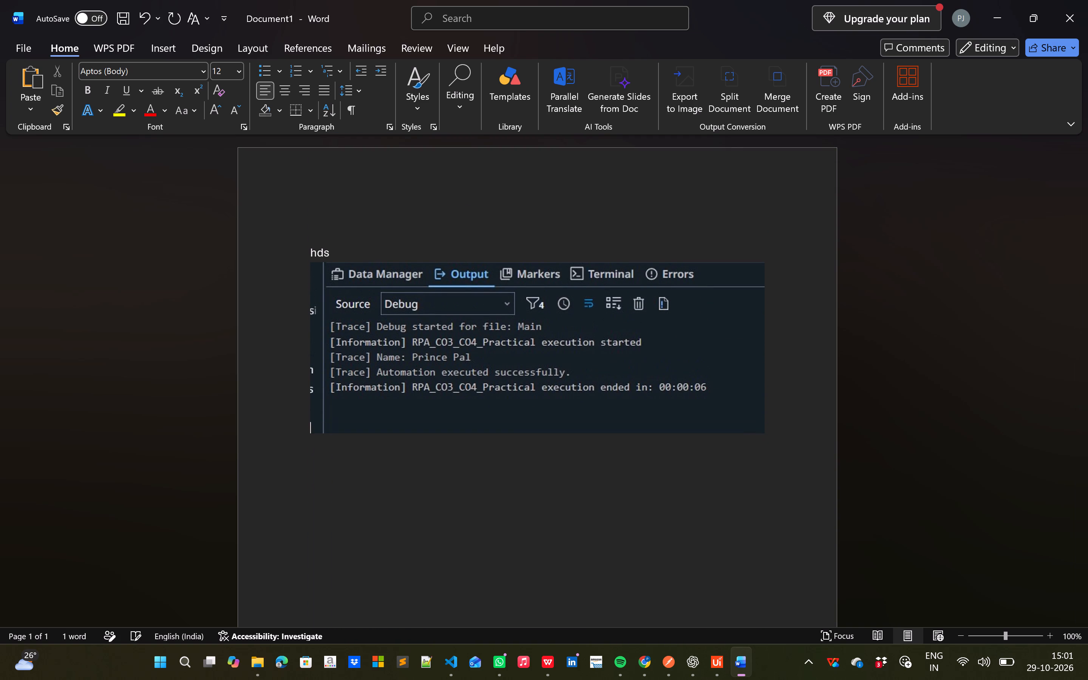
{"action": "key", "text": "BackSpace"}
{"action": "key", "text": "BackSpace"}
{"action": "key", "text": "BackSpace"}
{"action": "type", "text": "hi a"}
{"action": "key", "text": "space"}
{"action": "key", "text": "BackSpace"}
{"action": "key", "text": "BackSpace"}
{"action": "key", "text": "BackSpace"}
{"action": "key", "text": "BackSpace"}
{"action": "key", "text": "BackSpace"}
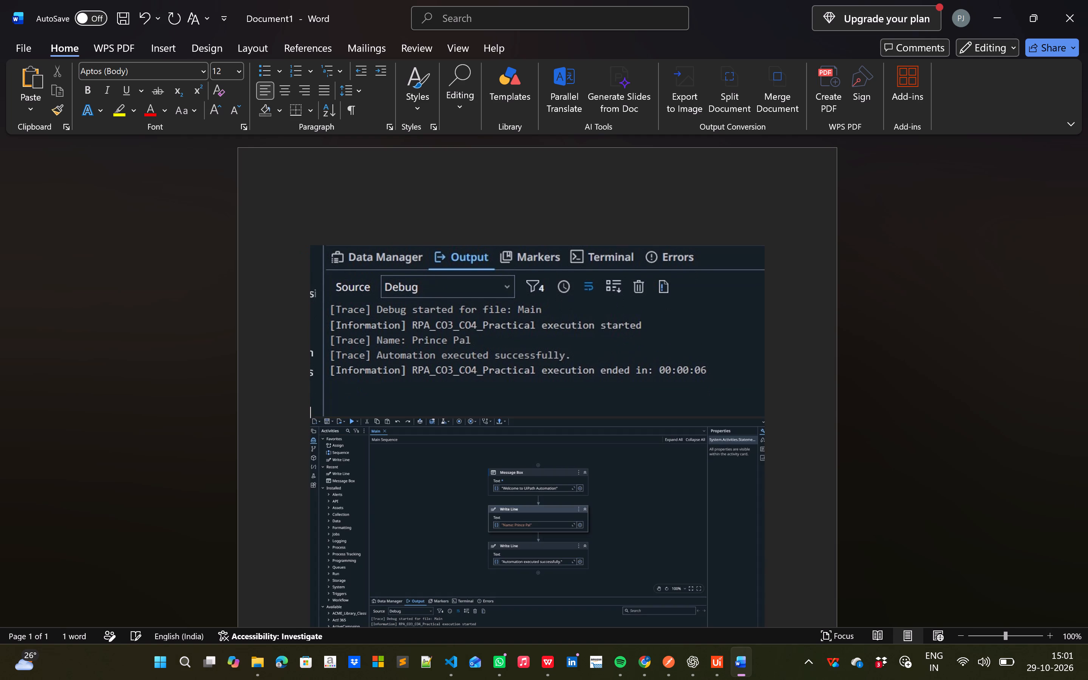
Write "Name-" followed by the student's name above the Debug output screenshot, and indent the paragraph by one tab stop.
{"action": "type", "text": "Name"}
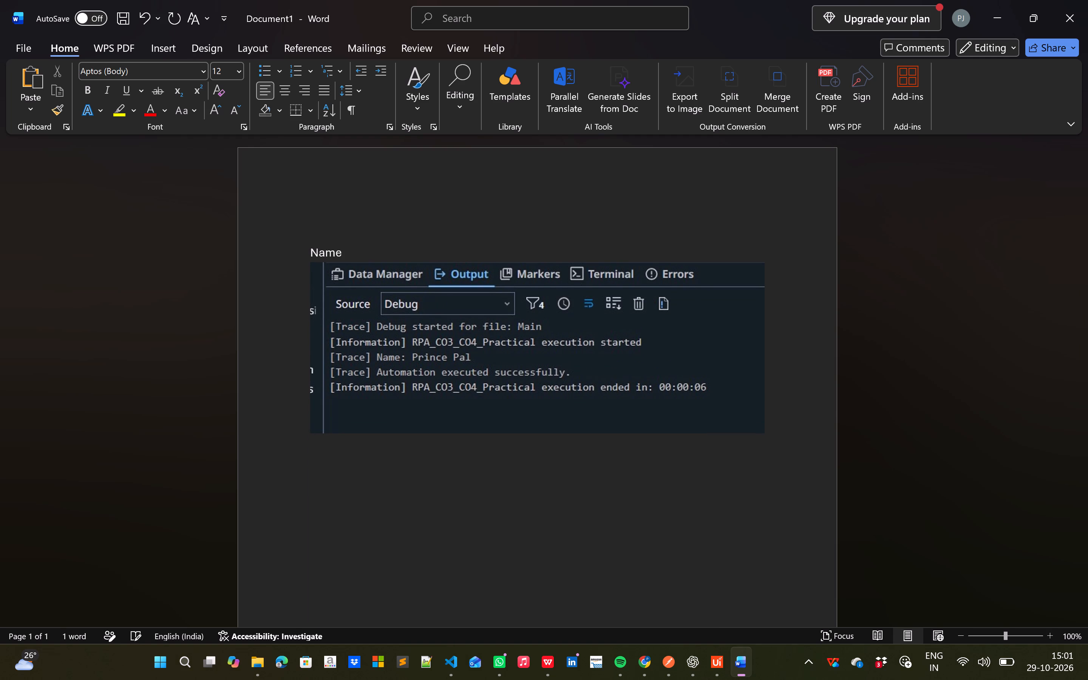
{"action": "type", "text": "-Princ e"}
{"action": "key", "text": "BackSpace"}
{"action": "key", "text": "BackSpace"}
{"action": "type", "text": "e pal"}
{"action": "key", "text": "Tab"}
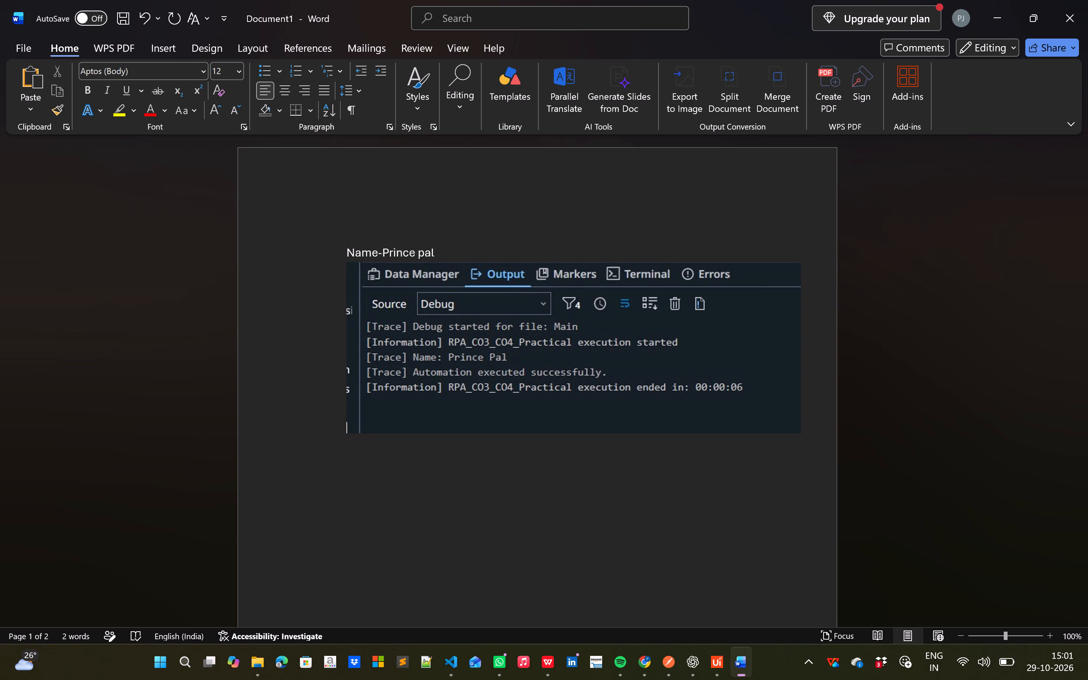
Insert a paragraph break after the student's name to separate it from the Debug output screenshot.
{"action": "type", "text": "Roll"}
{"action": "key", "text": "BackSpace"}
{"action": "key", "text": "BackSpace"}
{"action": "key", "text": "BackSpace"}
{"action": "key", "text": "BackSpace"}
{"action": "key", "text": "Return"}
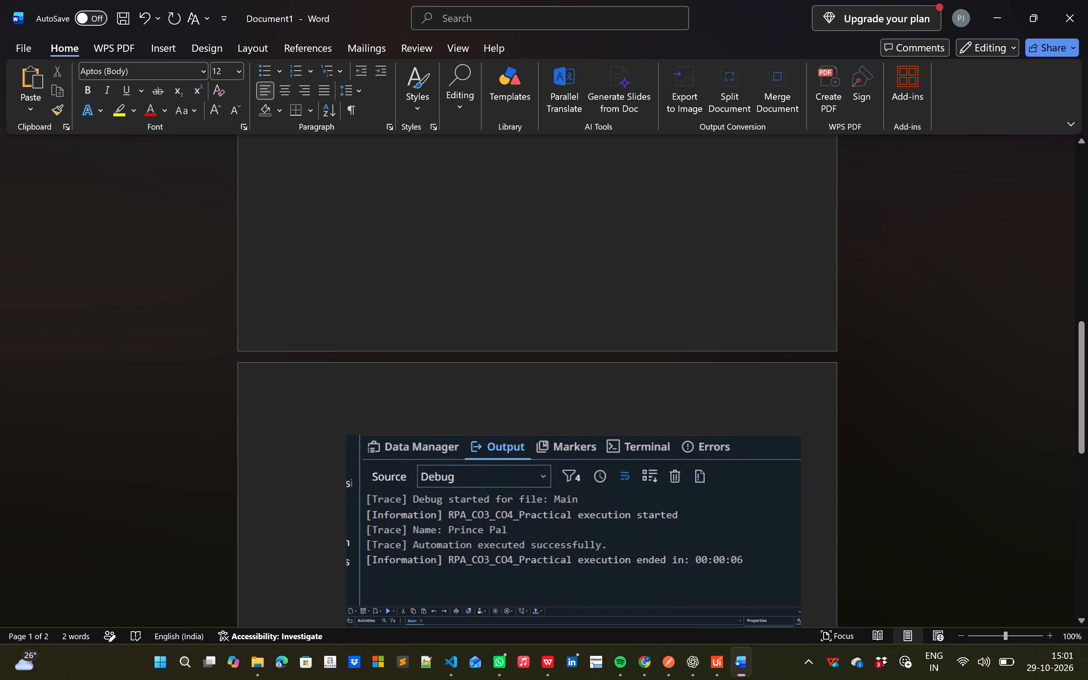
Add a line reading "Roll no.-" followed by the student's roll number directly below the name line.
{"action": "scroll", "coordinate": [318, 306], "scroll_direction": "up", "scroll_amount": 6}
{"action": "left_click", "coordinate": [453, 253]}
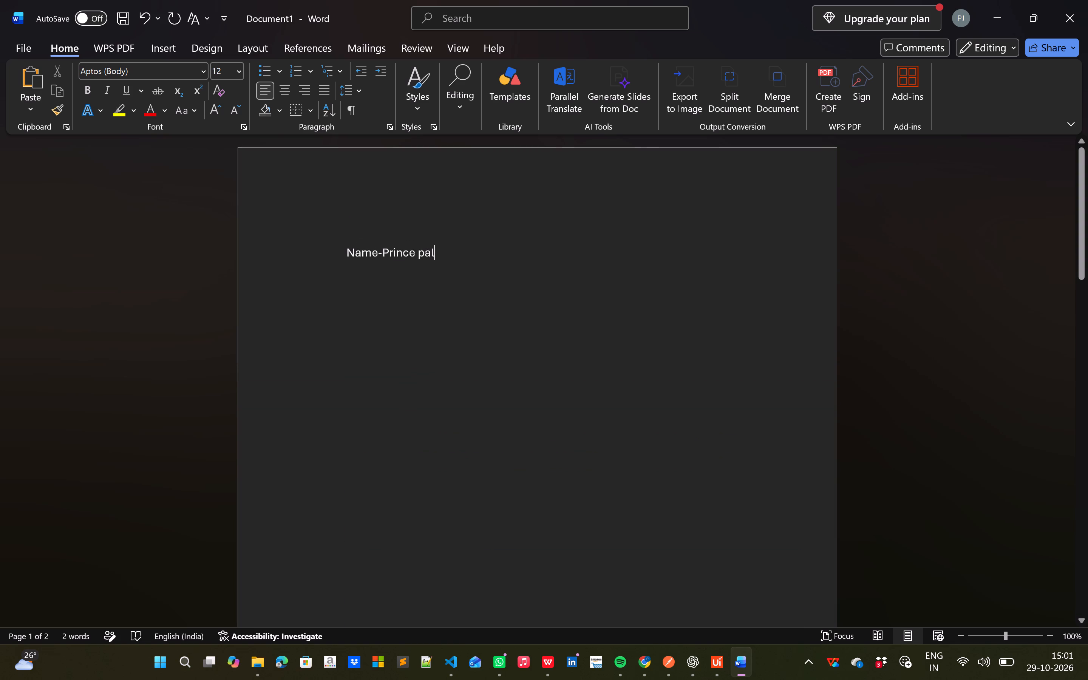
{"action": "key", "text": "Return"}
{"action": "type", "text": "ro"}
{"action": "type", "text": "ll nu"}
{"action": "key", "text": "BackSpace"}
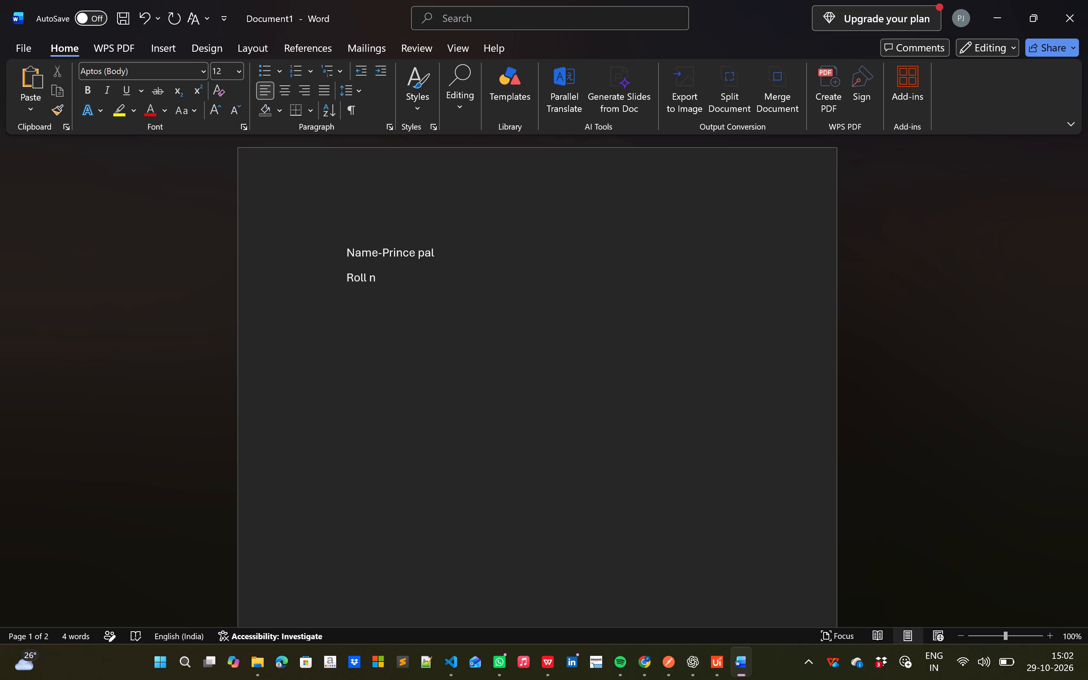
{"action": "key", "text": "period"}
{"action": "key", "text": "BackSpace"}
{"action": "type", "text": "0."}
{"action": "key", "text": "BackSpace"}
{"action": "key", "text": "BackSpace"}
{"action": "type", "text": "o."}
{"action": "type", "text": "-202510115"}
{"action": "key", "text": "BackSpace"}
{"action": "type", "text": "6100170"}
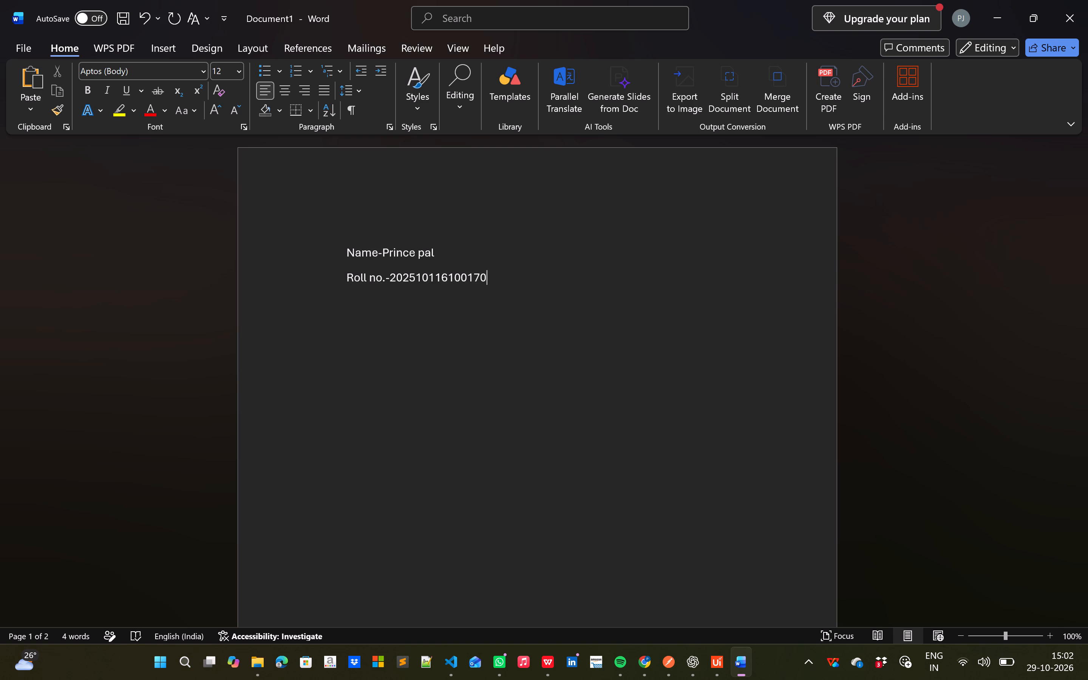
Add a subject line reading "Sub—robotics (CA-2)" below the roll number.
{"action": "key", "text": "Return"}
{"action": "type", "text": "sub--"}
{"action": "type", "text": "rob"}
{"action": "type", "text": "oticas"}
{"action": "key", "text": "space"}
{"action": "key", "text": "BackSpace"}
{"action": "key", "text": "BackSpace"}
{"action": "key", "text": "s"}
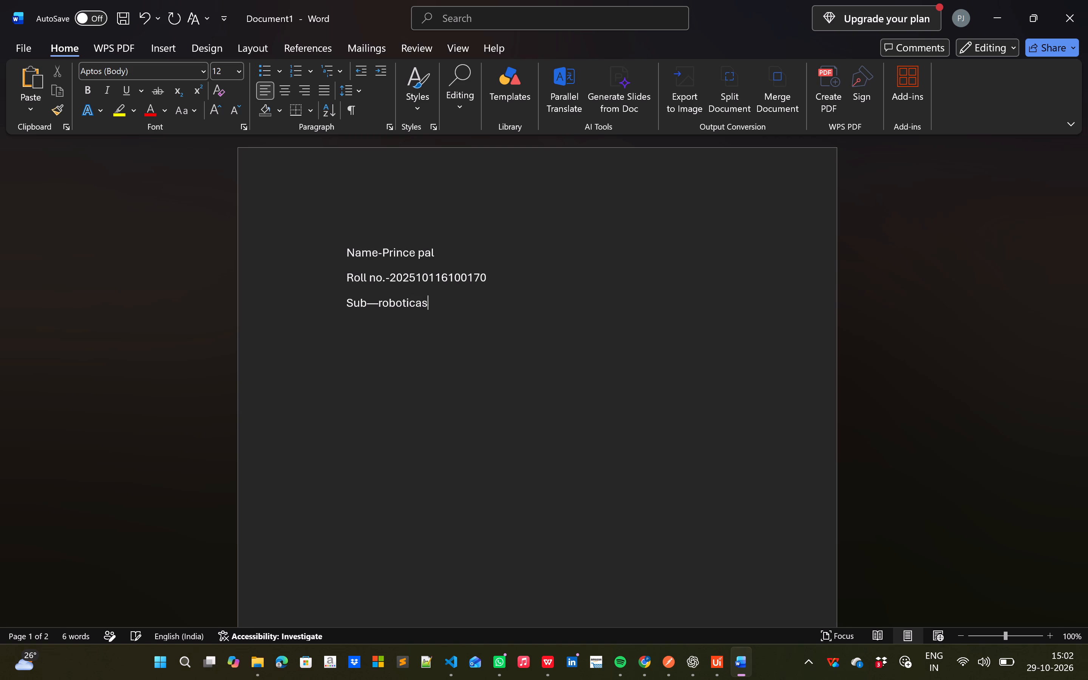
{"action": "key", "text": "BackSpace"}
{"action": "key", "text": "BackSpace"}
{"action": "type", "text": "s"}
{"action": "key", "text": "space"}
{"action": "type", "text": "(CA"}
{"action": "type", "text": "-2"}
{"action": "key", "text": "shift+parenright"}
Remove the break before the Debug output screenshot on page 2 to bring it back to page 1 under the subject line.
{"action": "scroll", "coordinate": [453, 253], "scroll_direction": "down", "scroll_amount": 2}
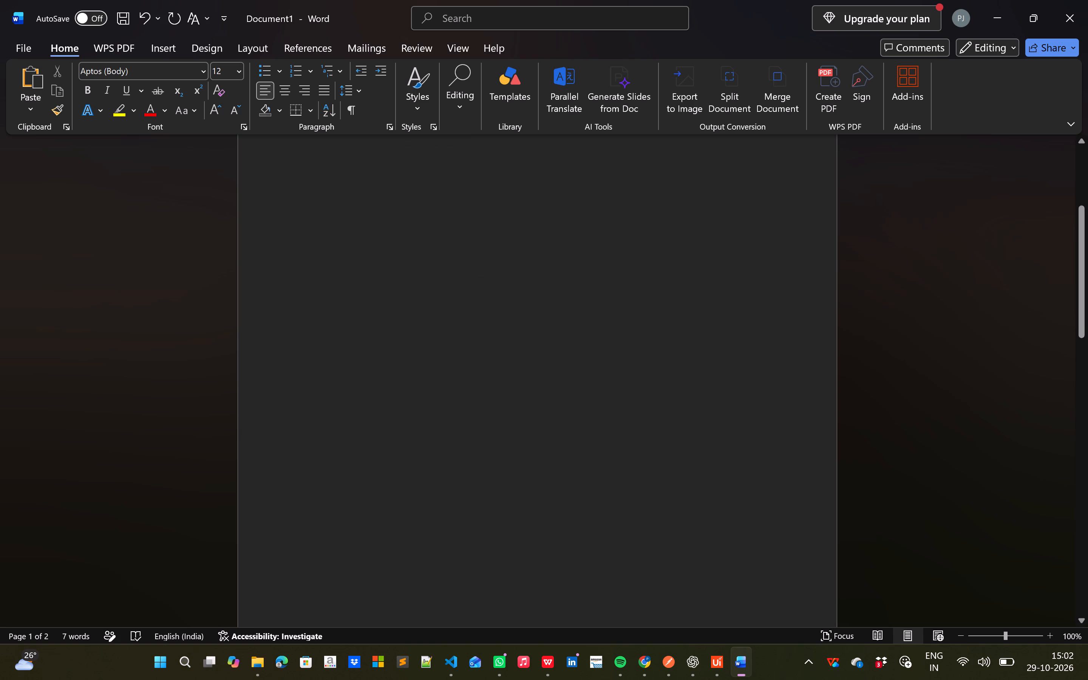
{"action": "scroll", "coordinate": [453, 253], "scroll_direction": "down", "scroll_amount": 2}
{"action": "scroll", "coordinate": [453, 253], "scroll_direction": "up", "scroll_amount": 1}
{"action": "scroll", "coordinate": [453, 253], "scroll_direction": "down", "scroll_amount": 1}
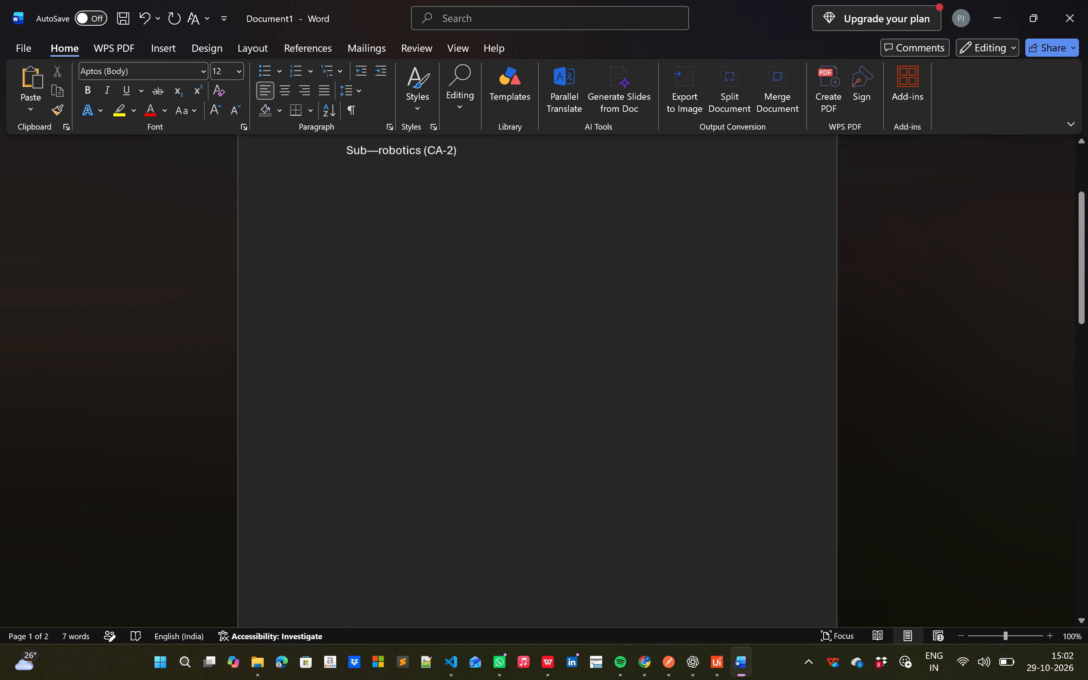
{"action": "scroll", "coordinate": [453, 253], "scroll_direction": "down", "scroll_amount": 2}
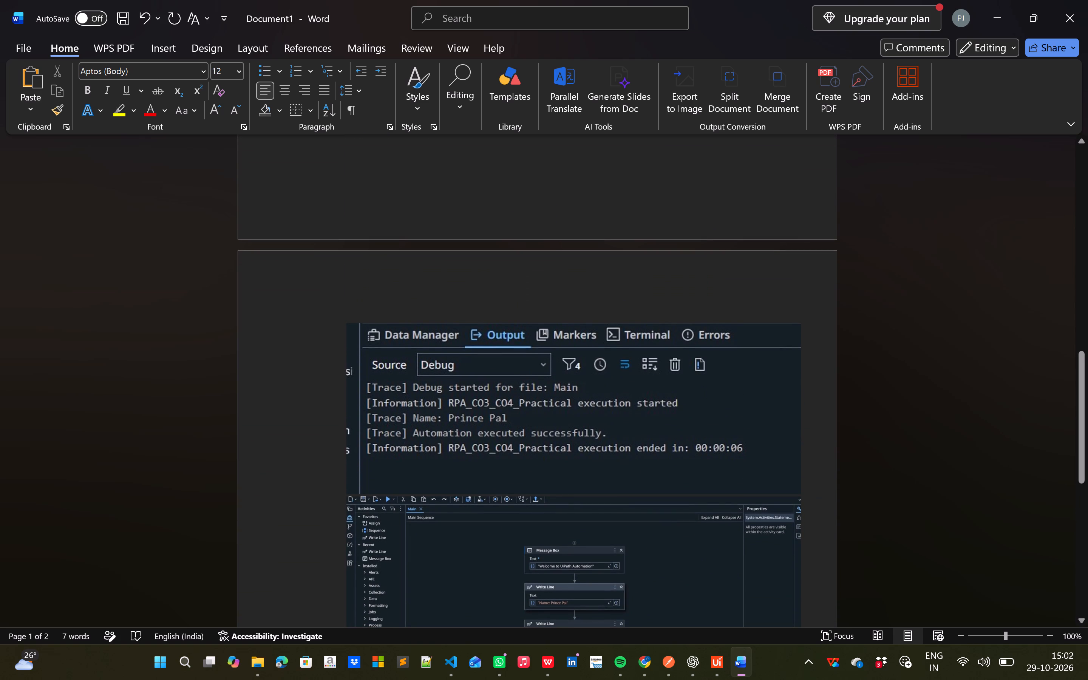
{"action": "left_click", "coordinate": [335, 457]}
{"action": "key", "text": "BackSpace"}
{"action": "key", "text": "BackSpace"}
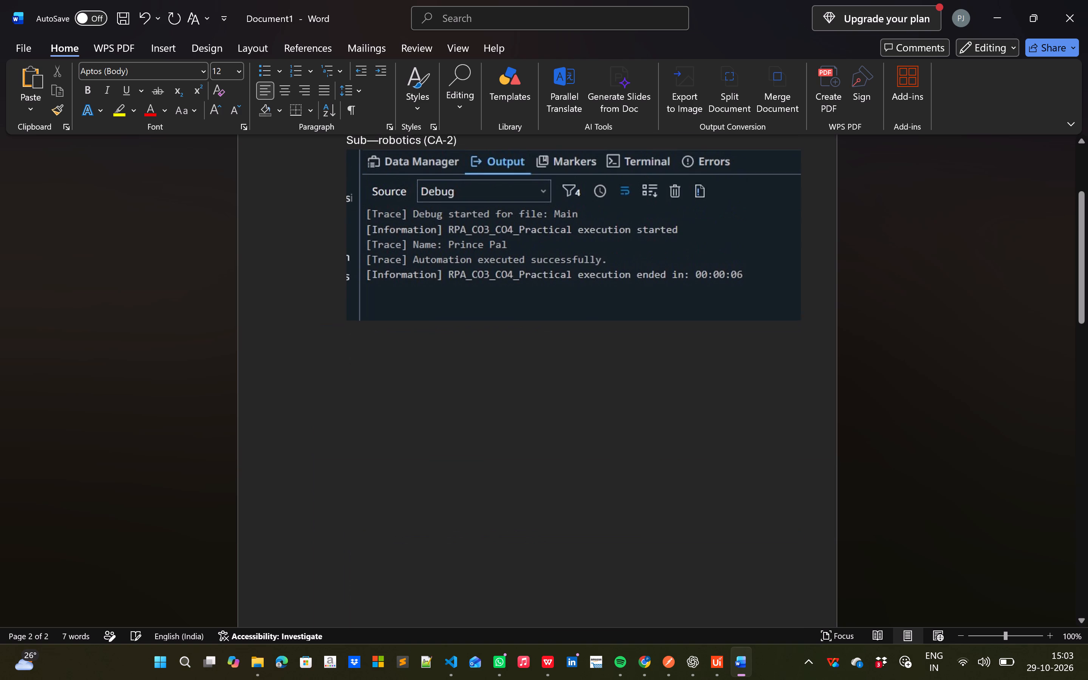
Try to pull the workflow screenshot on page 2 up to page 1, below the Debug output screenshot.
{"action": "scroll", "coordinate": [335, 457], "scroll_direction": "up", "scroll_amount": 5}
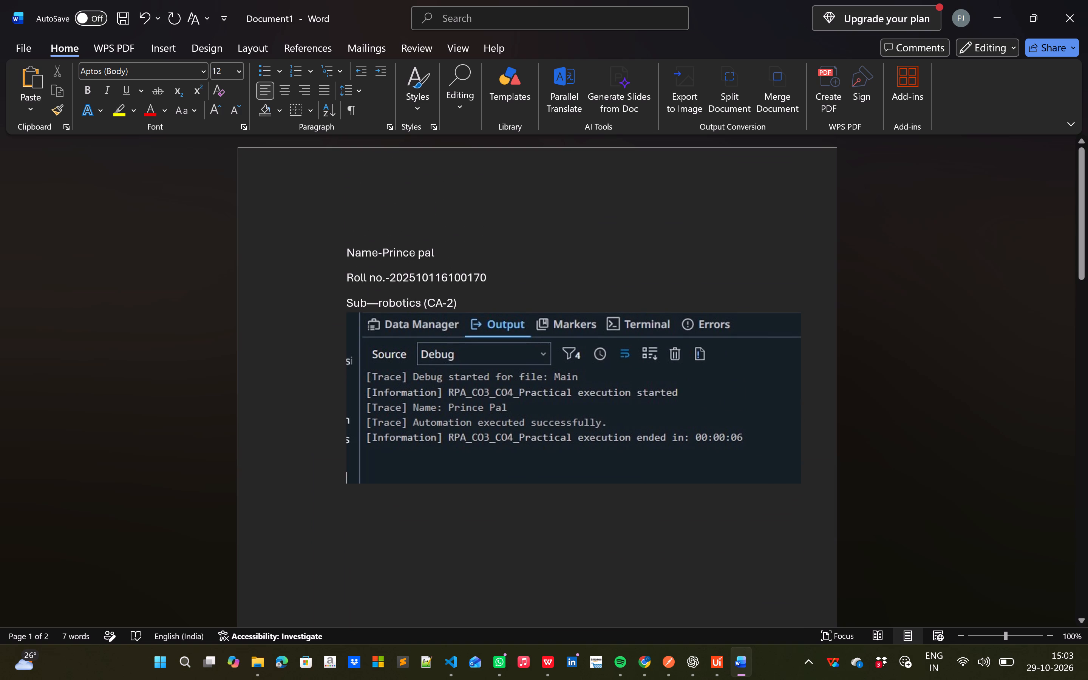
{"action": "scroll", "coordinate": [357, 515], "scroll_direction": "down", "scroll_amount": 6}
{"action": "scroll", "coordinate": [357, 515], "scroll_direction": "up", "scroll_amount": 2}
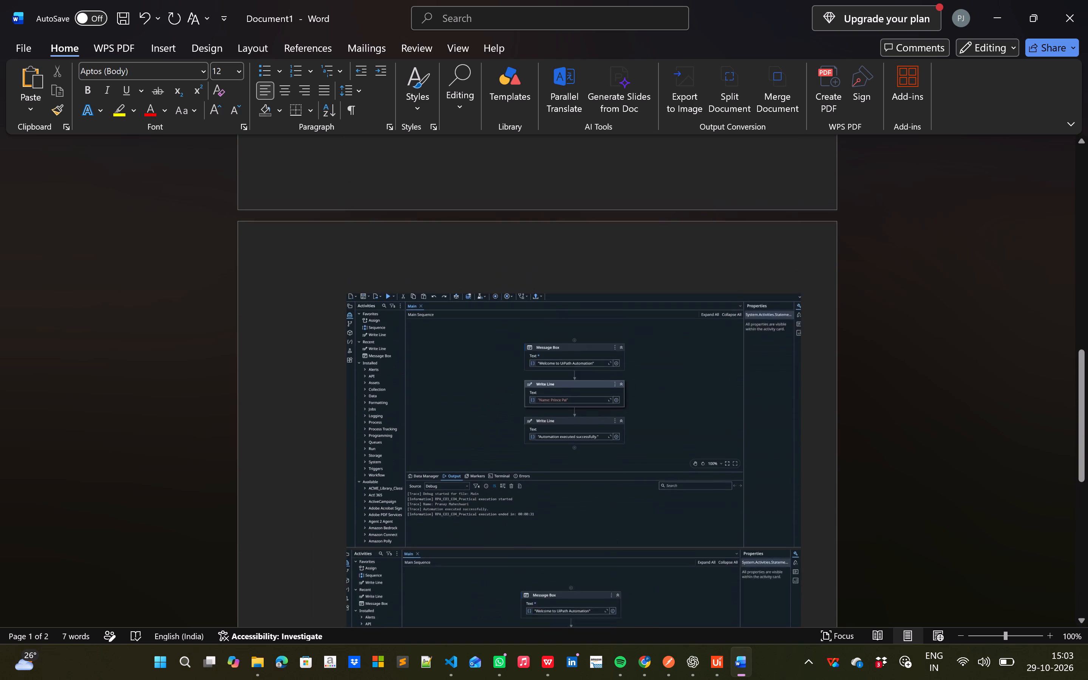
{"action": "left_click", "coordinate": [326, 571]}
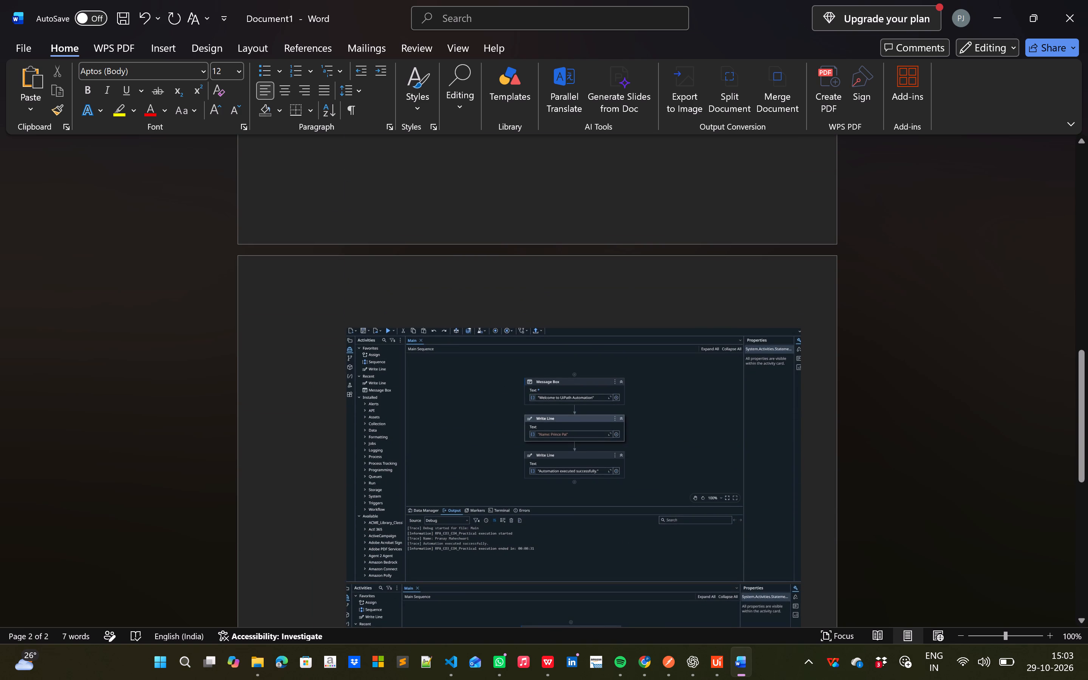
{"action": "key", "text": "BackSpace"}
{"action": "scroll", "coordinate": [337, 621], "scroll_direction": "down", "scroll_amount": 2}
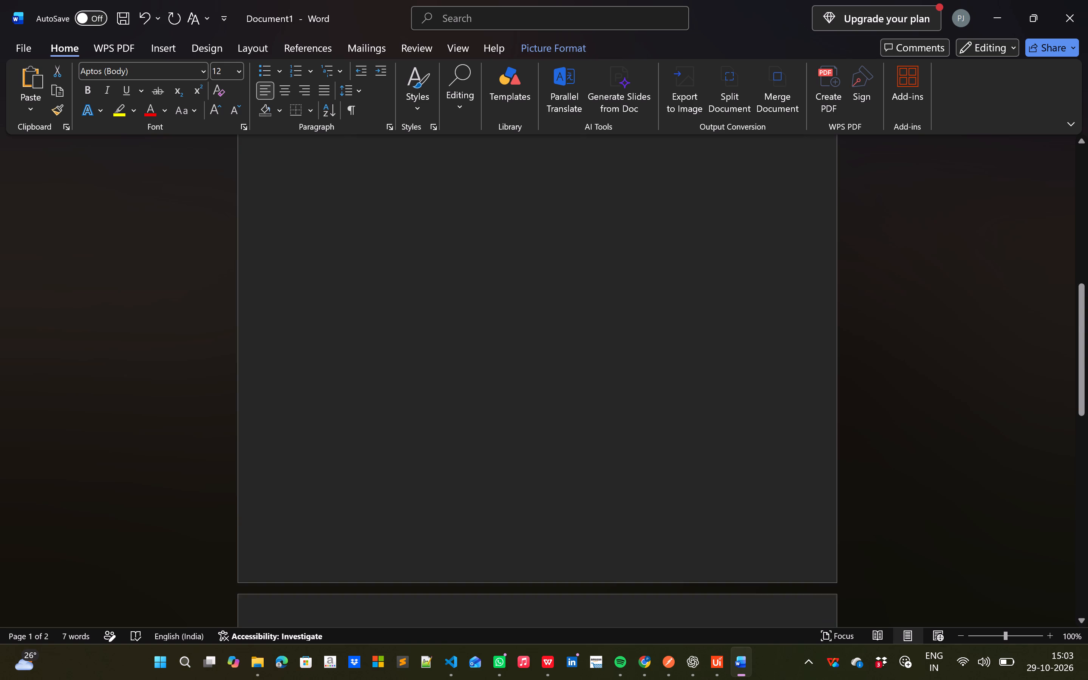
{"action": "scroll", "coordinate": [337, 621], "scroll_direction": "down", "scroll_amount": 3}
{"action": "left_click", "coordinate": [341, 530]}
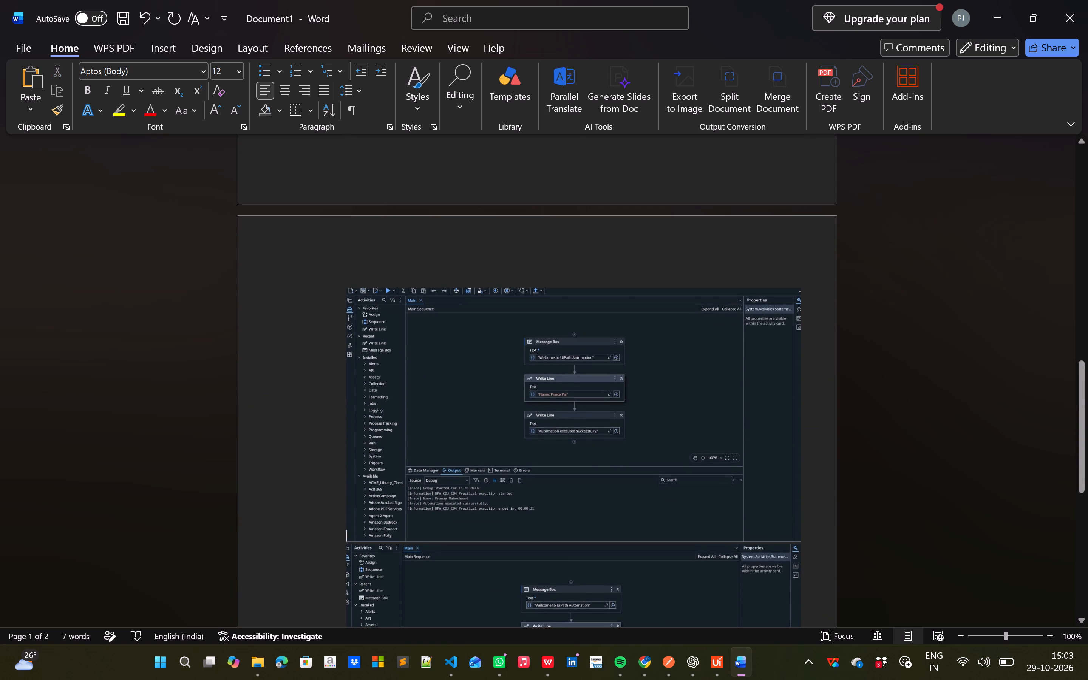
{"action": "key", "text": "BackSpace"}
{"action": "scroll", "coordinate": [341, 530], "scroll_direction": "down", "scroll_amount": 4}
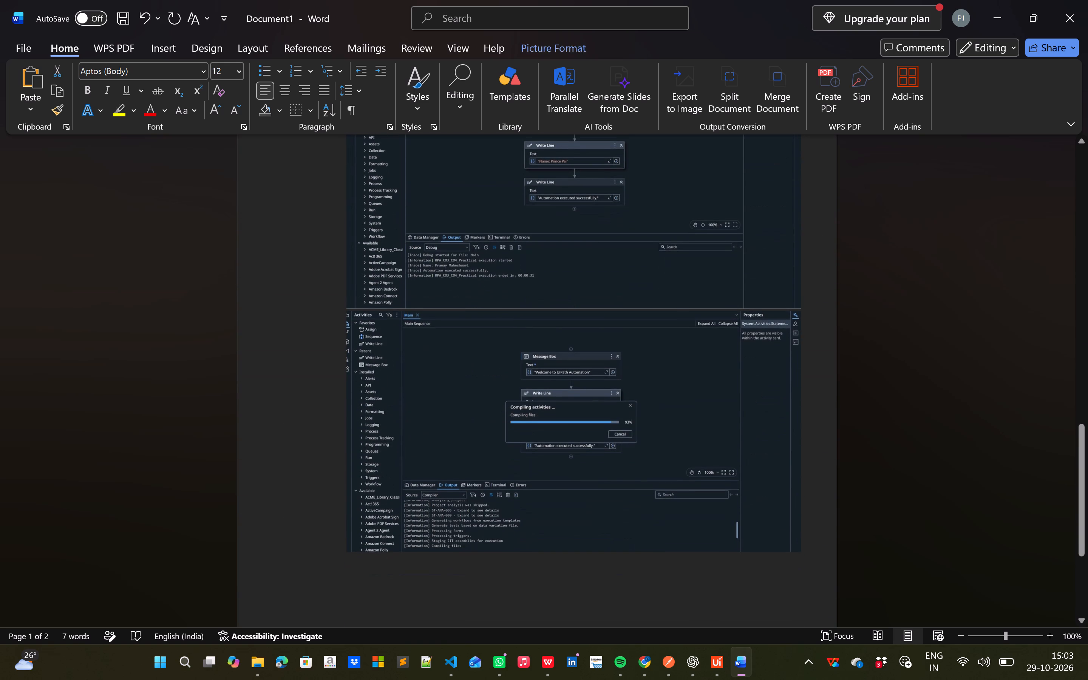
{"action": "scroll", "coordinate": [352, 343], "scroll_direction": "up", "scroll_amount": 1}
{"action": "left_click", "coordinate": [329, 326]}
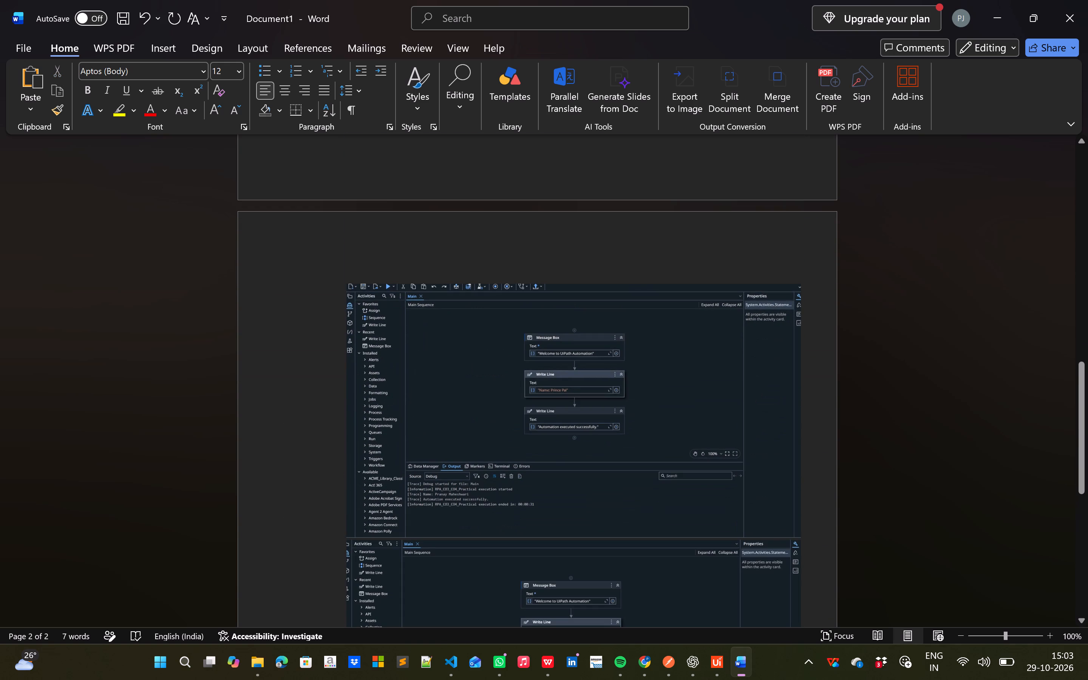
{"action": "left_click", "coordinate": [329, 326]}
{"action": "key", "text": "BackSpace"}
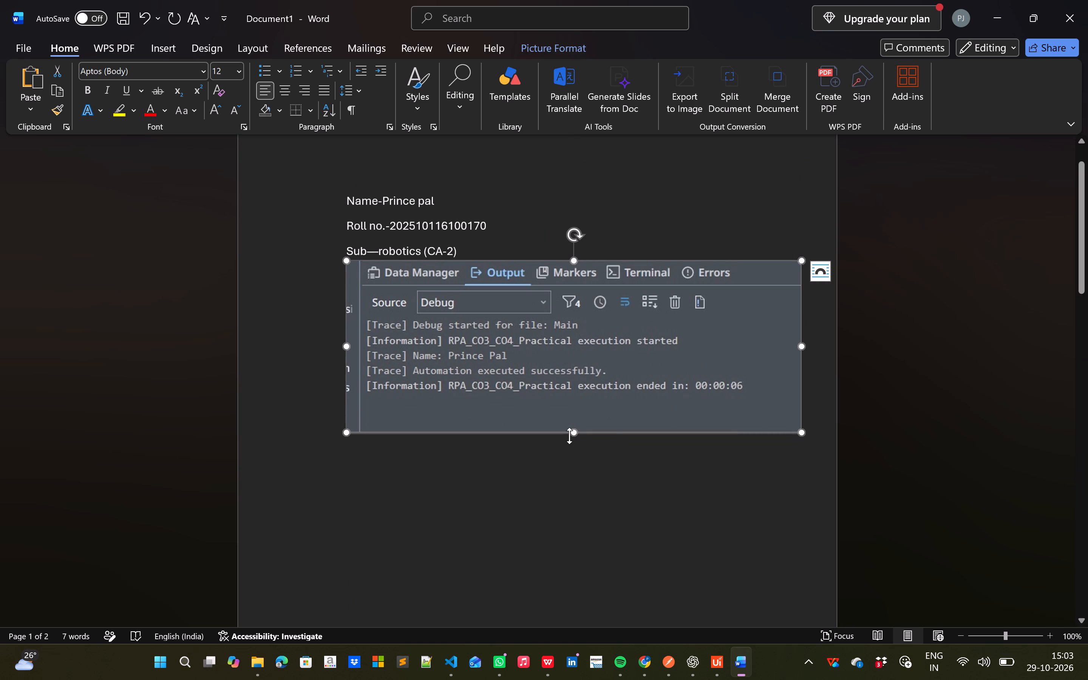
Shrink the Debug output screenshot to about two-thirds of its height and width so it fits beside the subject line.
{"action": "left_click_drag", "start_coordinate": [569, 436], "coordinate": [579, 383]}
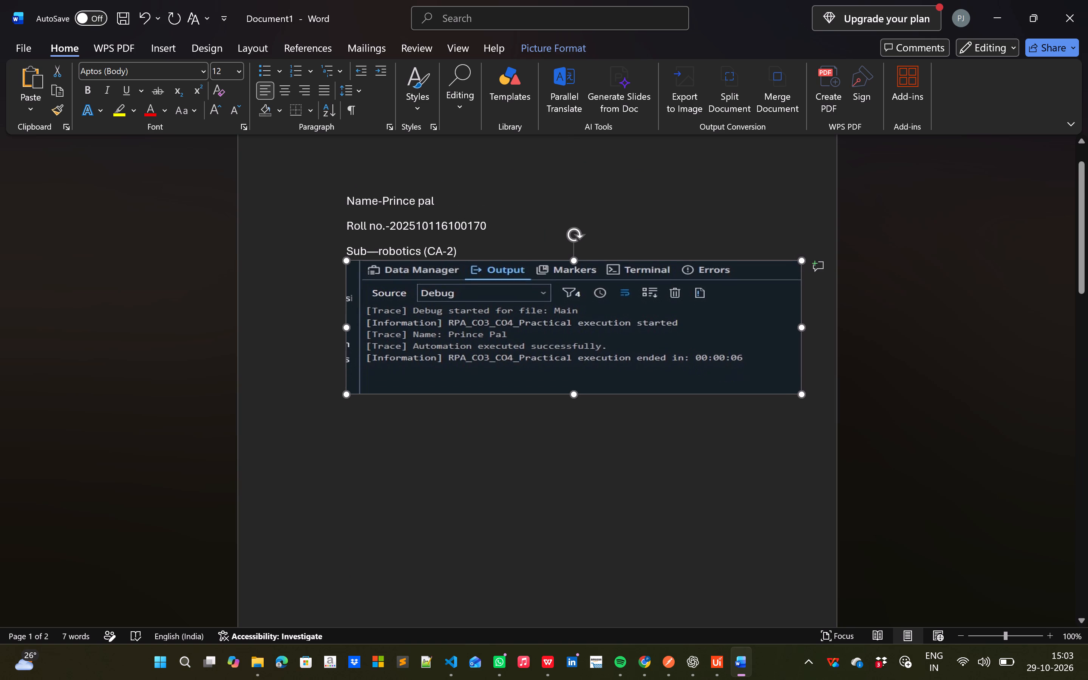
{"action": "left_click_drag", "start_coordinate": [579, 383], "coordinate": [595, 373]}
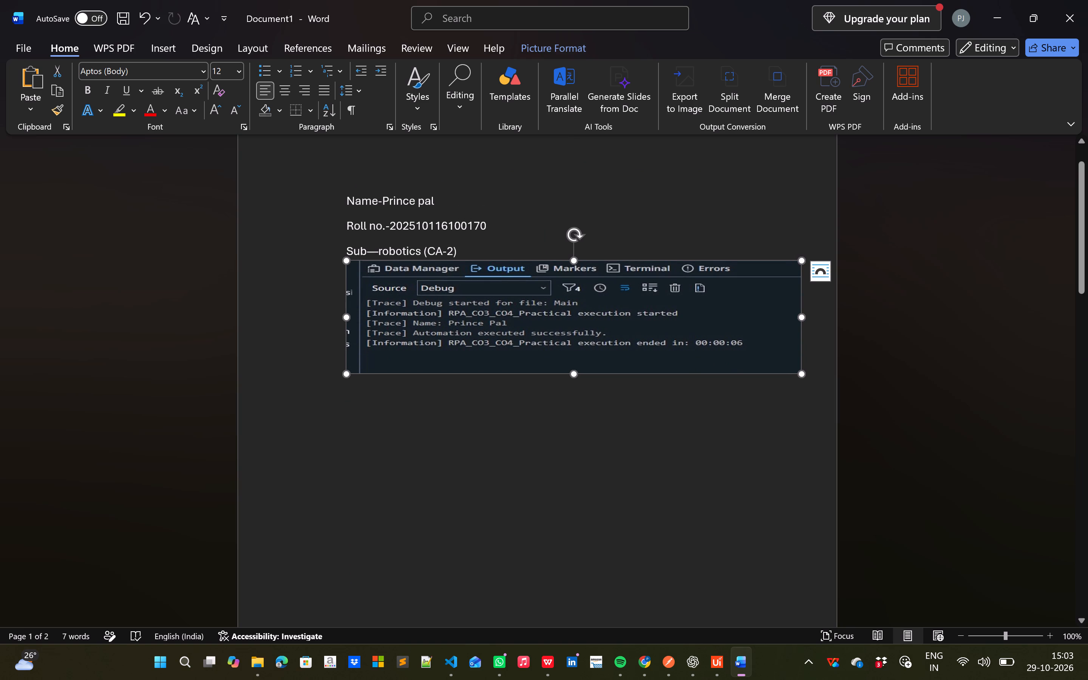
{"action": "left_click_drag", "start_coordinate": [572, 278], "coordinate": [506, 302]}
{"action": "left_click_drag", "start_coordinate": [506, 302], "coordinate": [464, 305]}
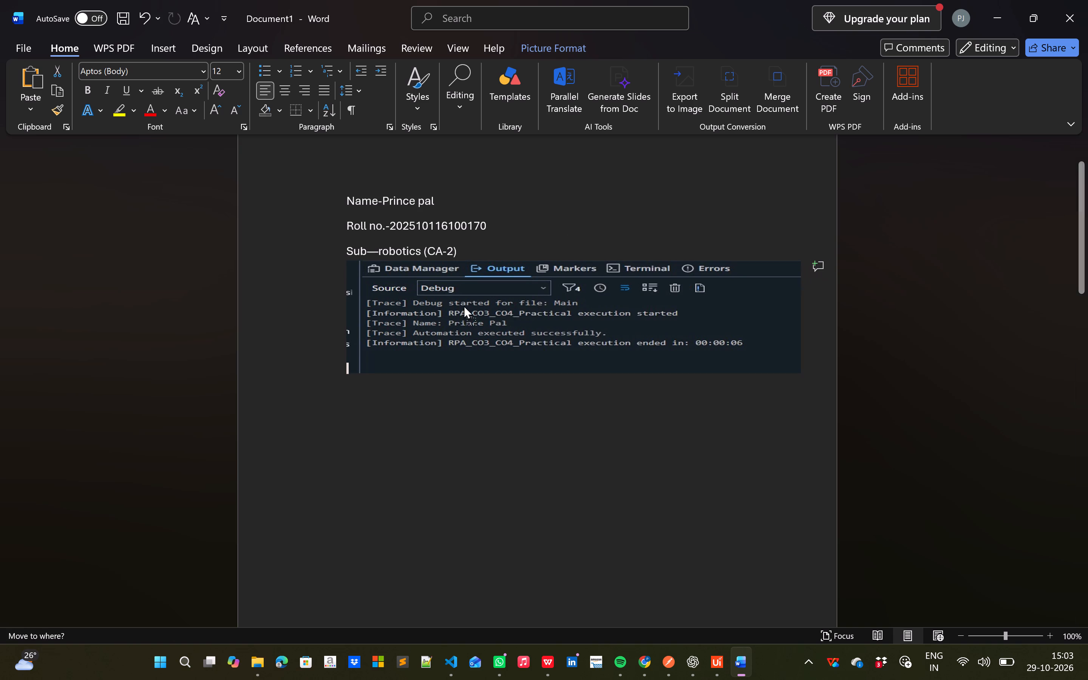
{"action": "left_click_drag", "start_coordinate": [464, 305], "coordinate": [275, 308]}
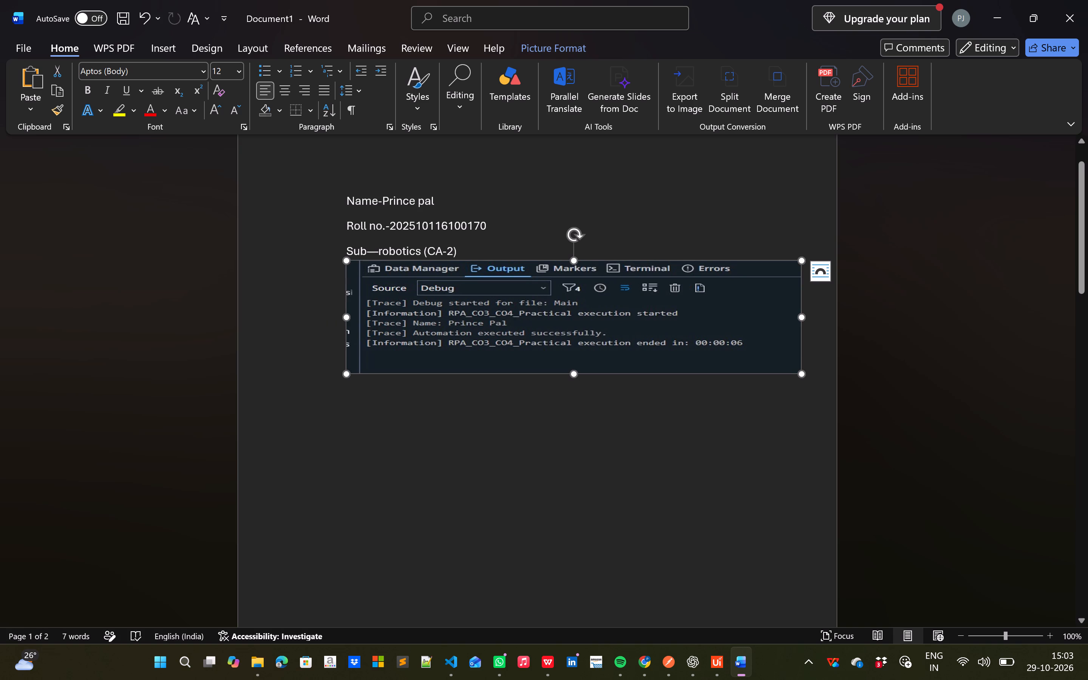
{"action": "left_click_drag", "start_coordinate": [346, 317], "coordinate": [385, 322]}
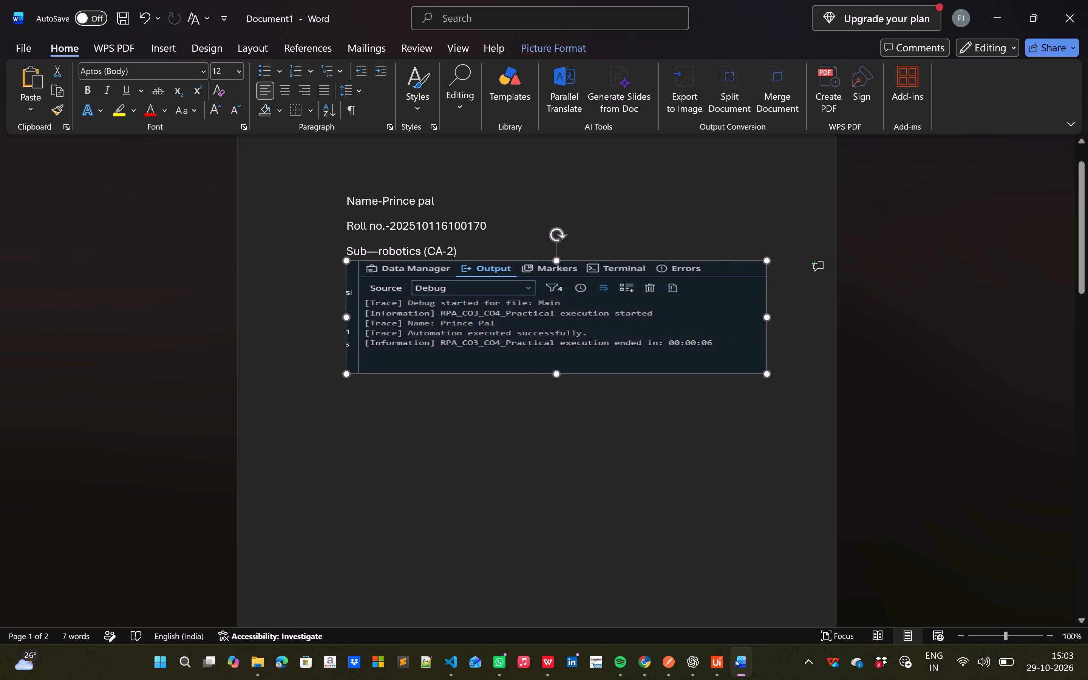
{"action": "left_click_drag", "start_coordinate": [385, 322], "coordinate": [507, 321]}
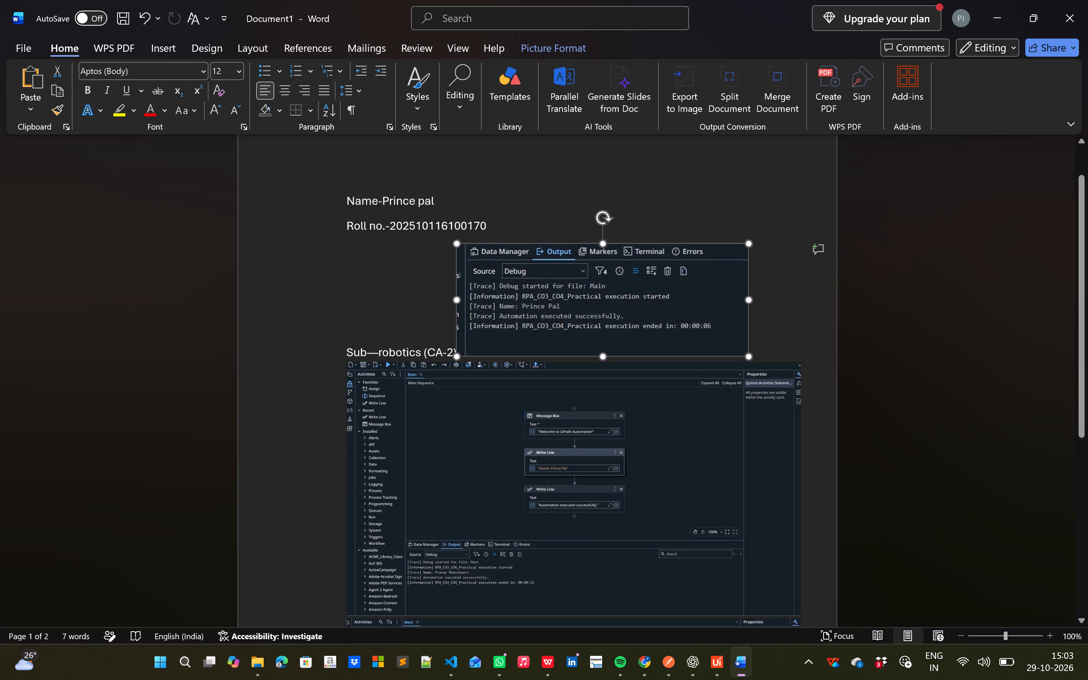
{"action": "left_click_drag", "start_coordinate": [507, 321], "coordinate": [516, 326]}
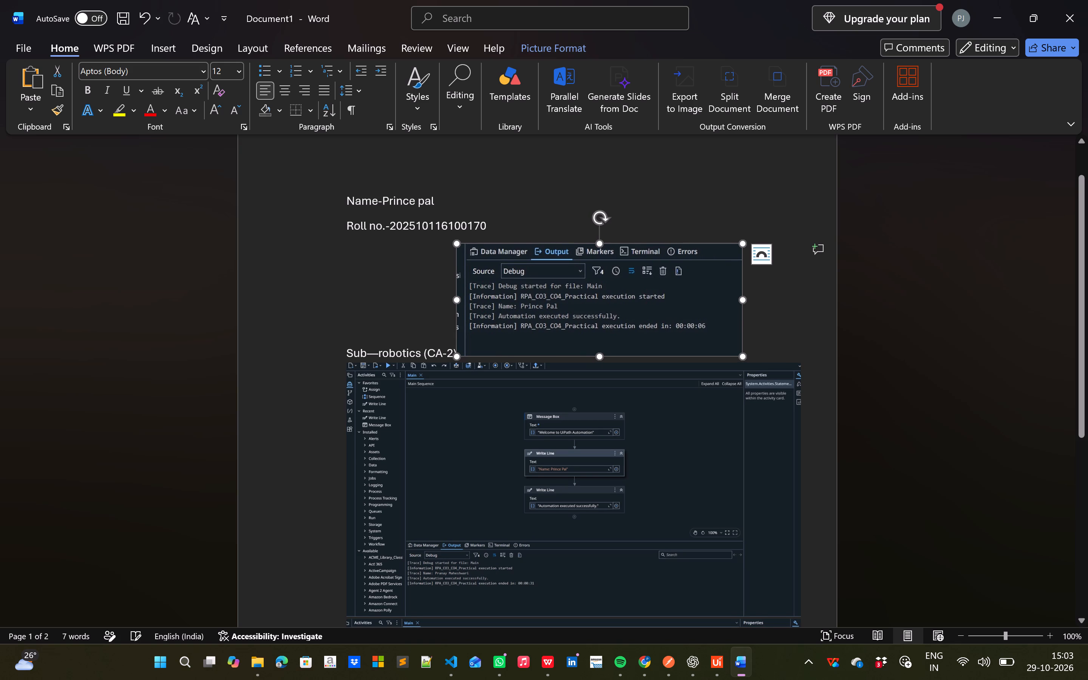
Insert a paragraph break at the end of the subject line to separate it from the Debug output screenshot.
{"action": "left_click", "coordinate": [607, 465]}
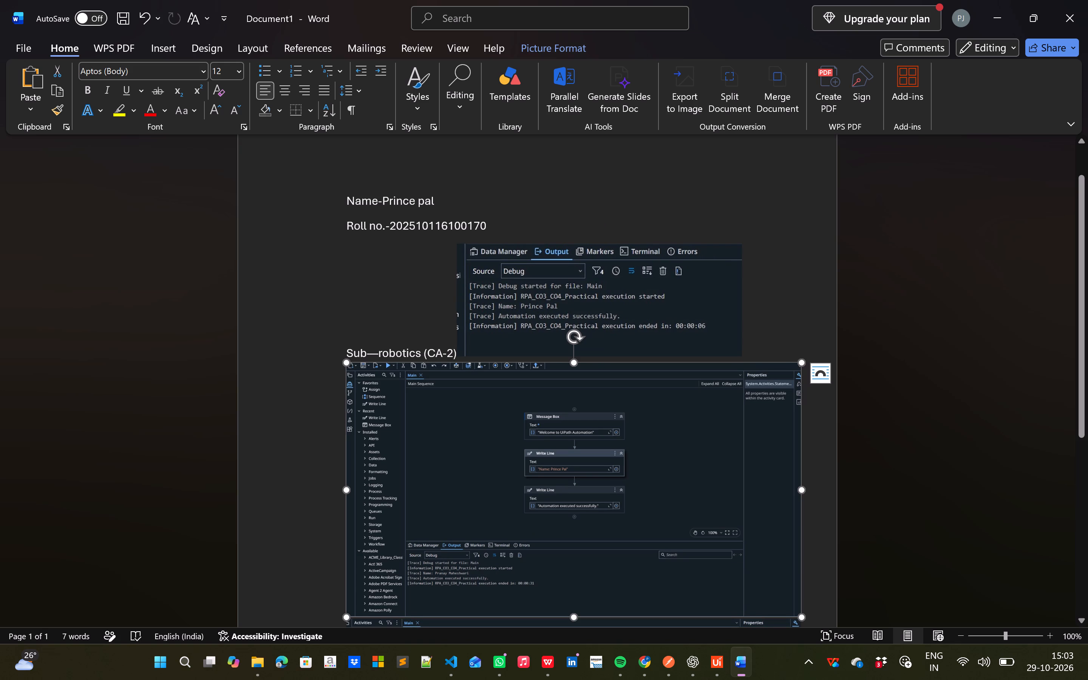
{"action": "left_click", "coordinate": [455, 355]}
{"action": "key", "text": "Return"}
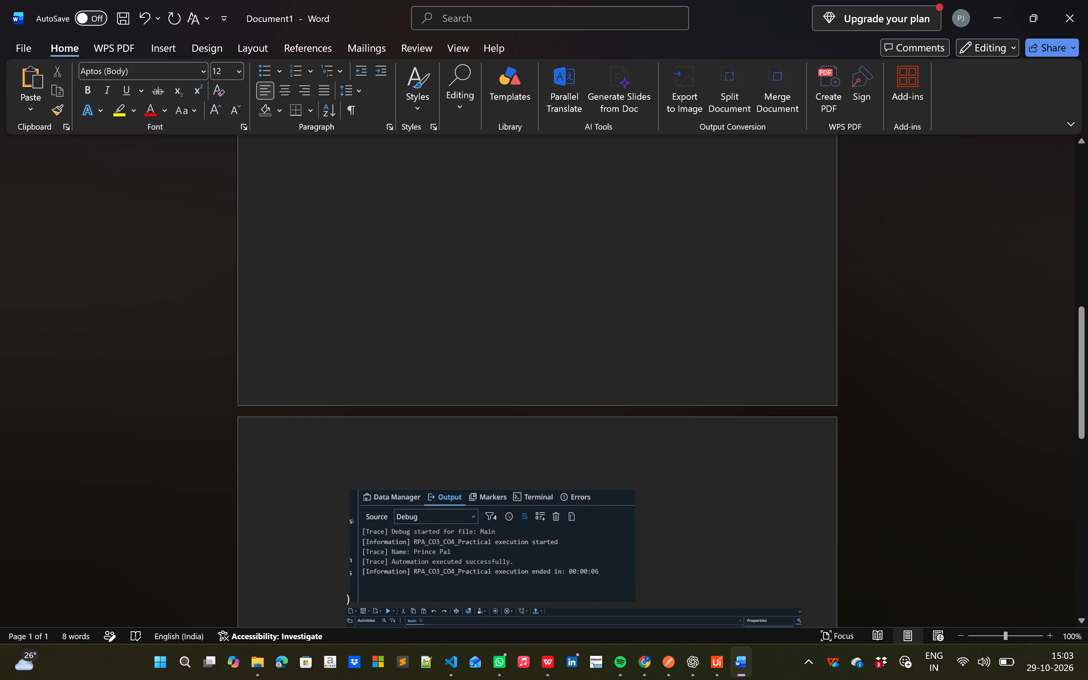
{"action": "scroll", "coordinate": [455, 355], "scroll_direction": "up", "scroll_amount": 4}
{"action": "scroll", "coordinate": [455, 355], "scroll_direction": "down", "scroll_amount": 5}
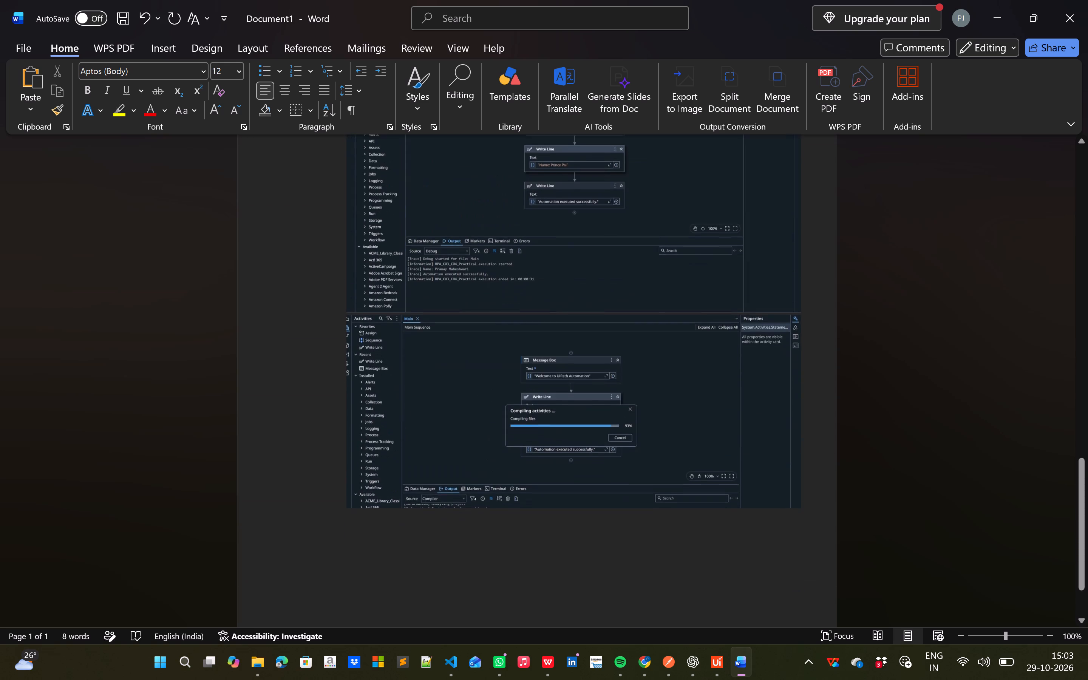
Rejoin the stray closing bracket to the subject line "Sub—robotics (CA-2)" and insert the paragraph break after it, before the Debug output screenshot.
{"action": "scroll", "coordinate": [455, 355], "scroll_direction": "up", "scroll_amount": 2}
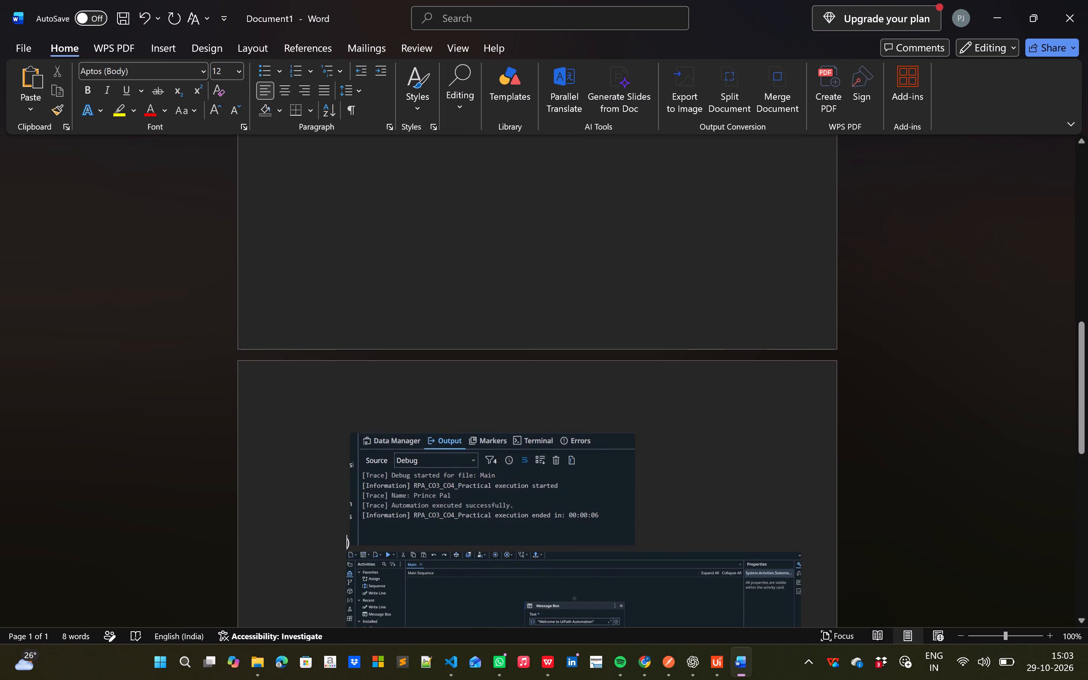
{"action": "scroll", "coordinate": [528, 480], "scroll_direction": "down", "scroll_amount": 3}
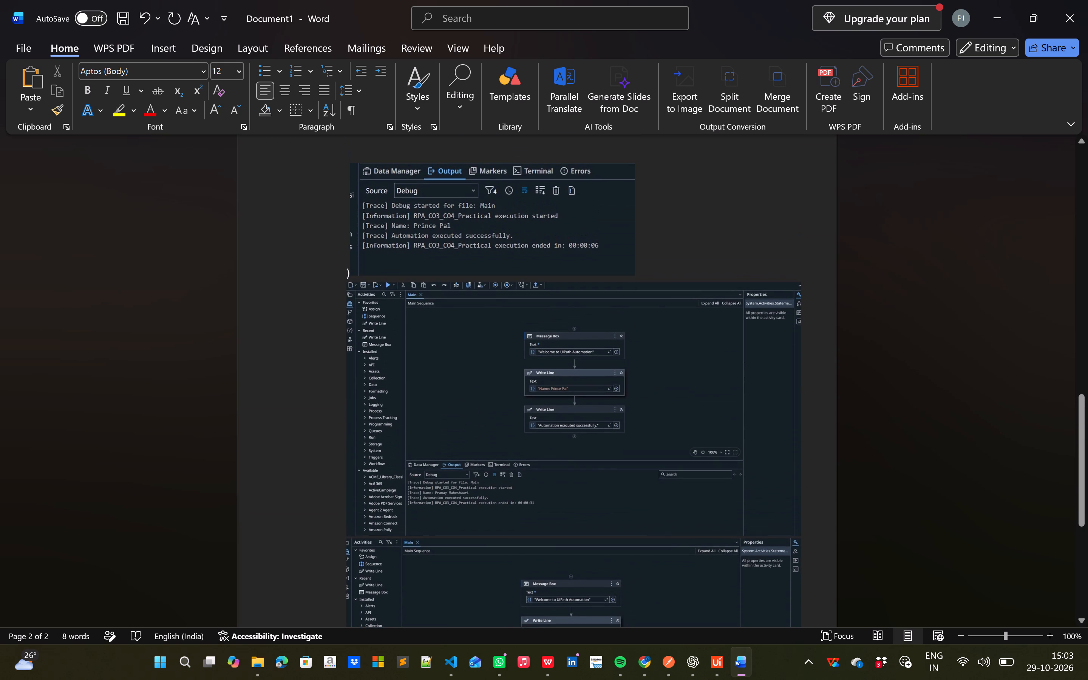
{"action": "key", "text": "BackSpace"}
{"action": "key", "text": "BackSpace"}
{"action": "key", "text": "Right"}
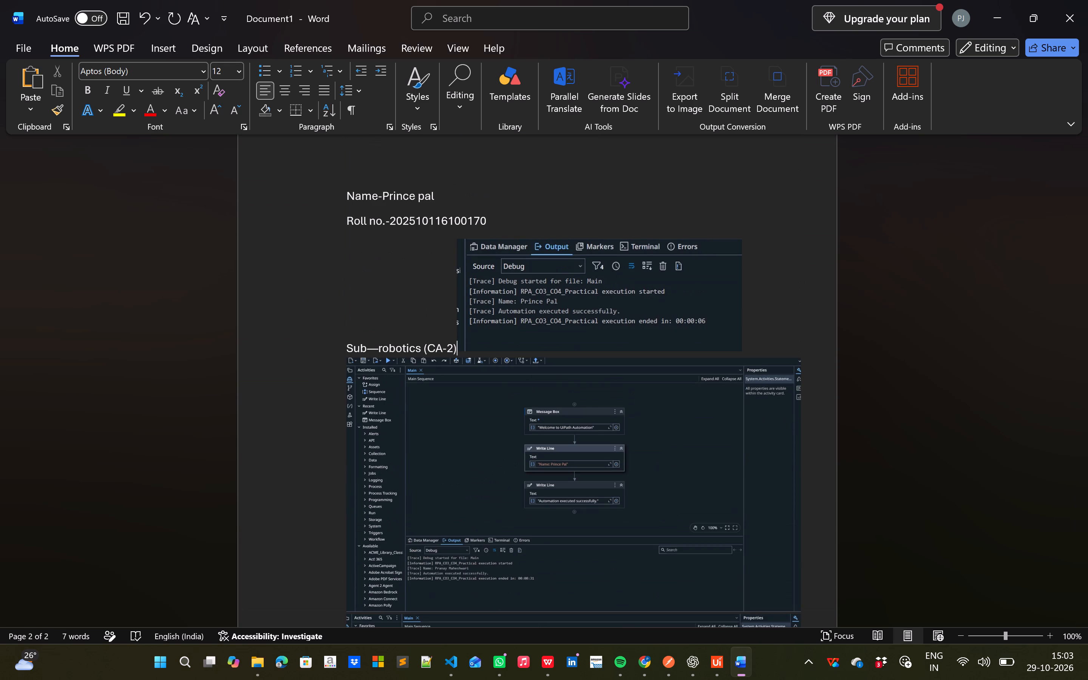
{"action": "key", "text": "Return"}
{"action": "scroll", "coordinate": [528, 480], "scroll_direction": "up", "scroll_amount": 3}
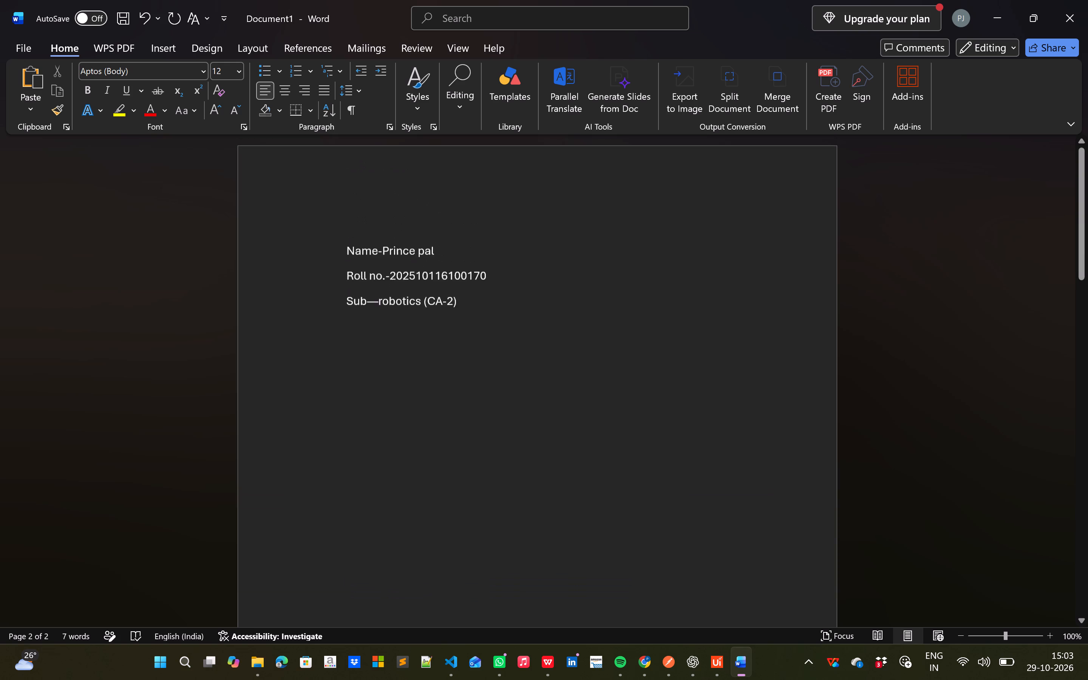
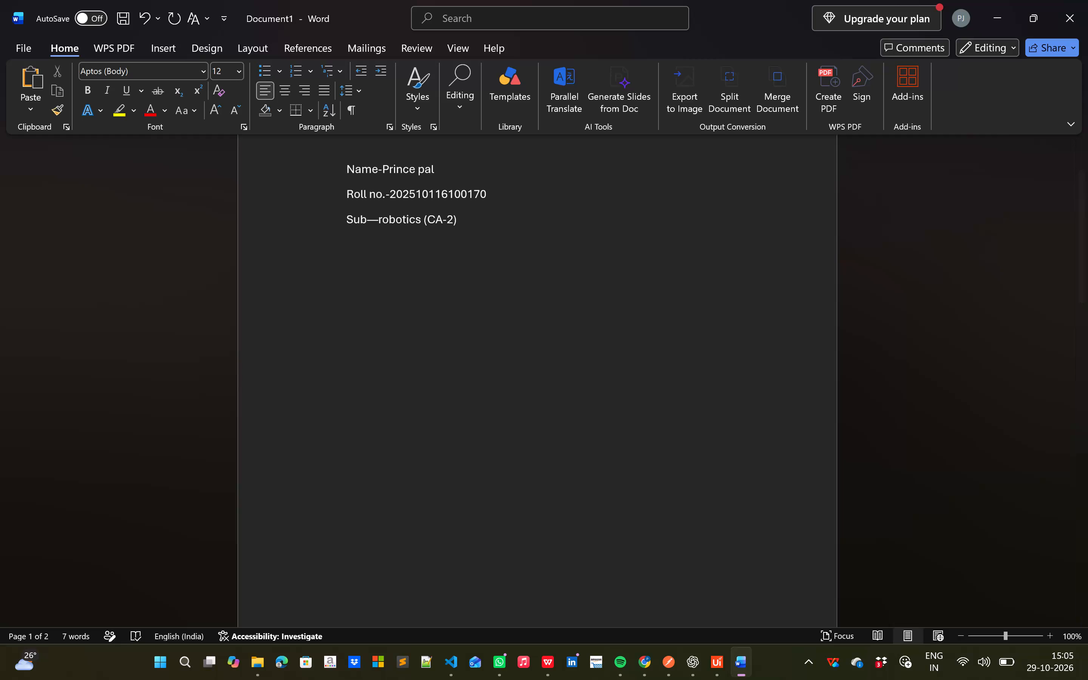
Remove the blank paragraph above the student's name line at the top of the document.
{"action": "scroll", "coordinate": [605, 337], "scroll_direction": "up", "scroll_amount": 1}
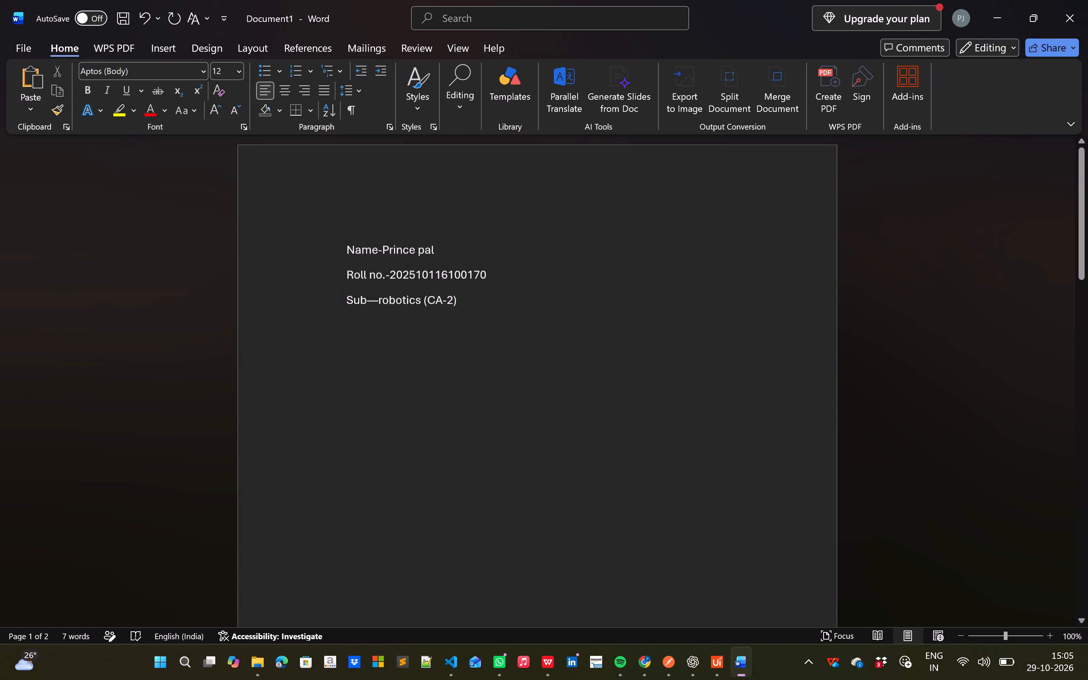
{"action": "scroll", "coordinate": [605, 337], "scroll_direction": "up", "scroll_amount": 1}
{"action": "left_click_drag", "start_coordinate": [480, 306], "coordinate": [330, 264]}
{"action": "left_click", "coordinate": [330, 264]}
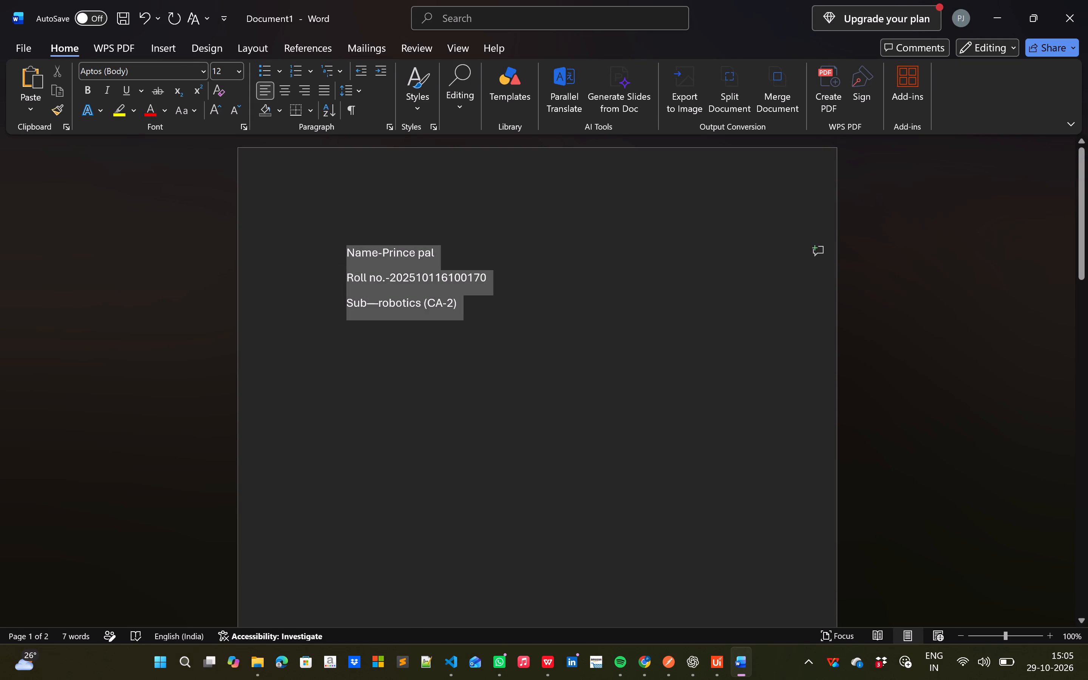
{"action": "key", "text": "BackSpace"}
{"action": "key", "text": "Right"}
{"action": "key", "text": "Right"}
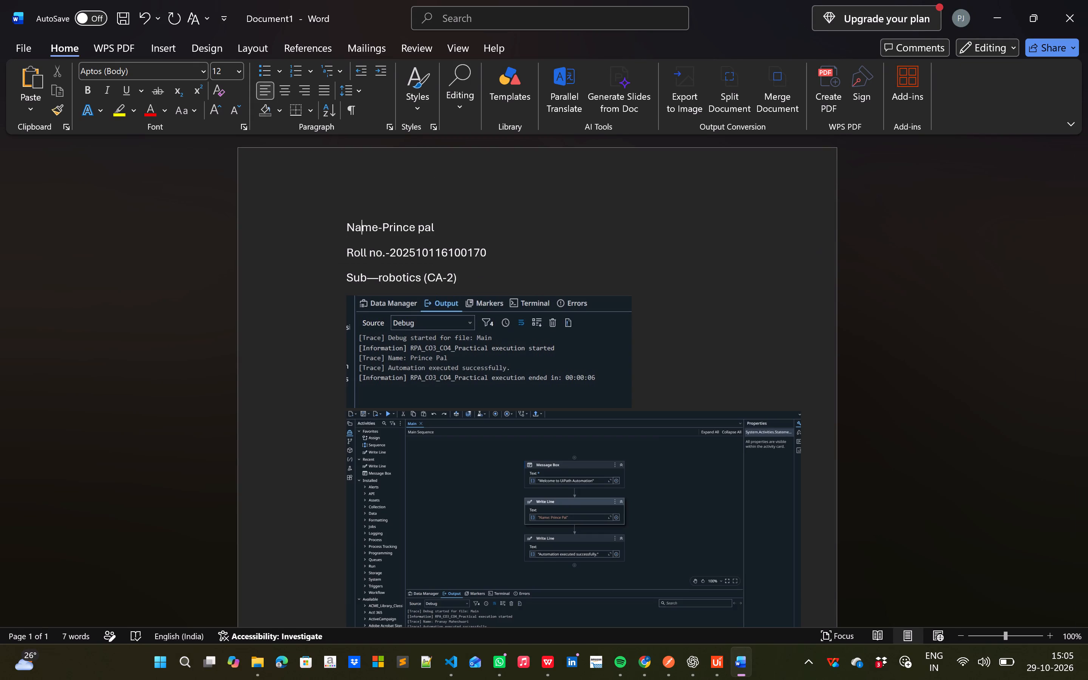
Delete backwards from the compiling-activities screenshot, removing the workflow screenshot, the Debug output screenshot and the "(CA-2)" text from the subject line.
{"action": "scroll", "coordinate": [414, 283], "scroll_direction": "down", "scroll_amount": 7}
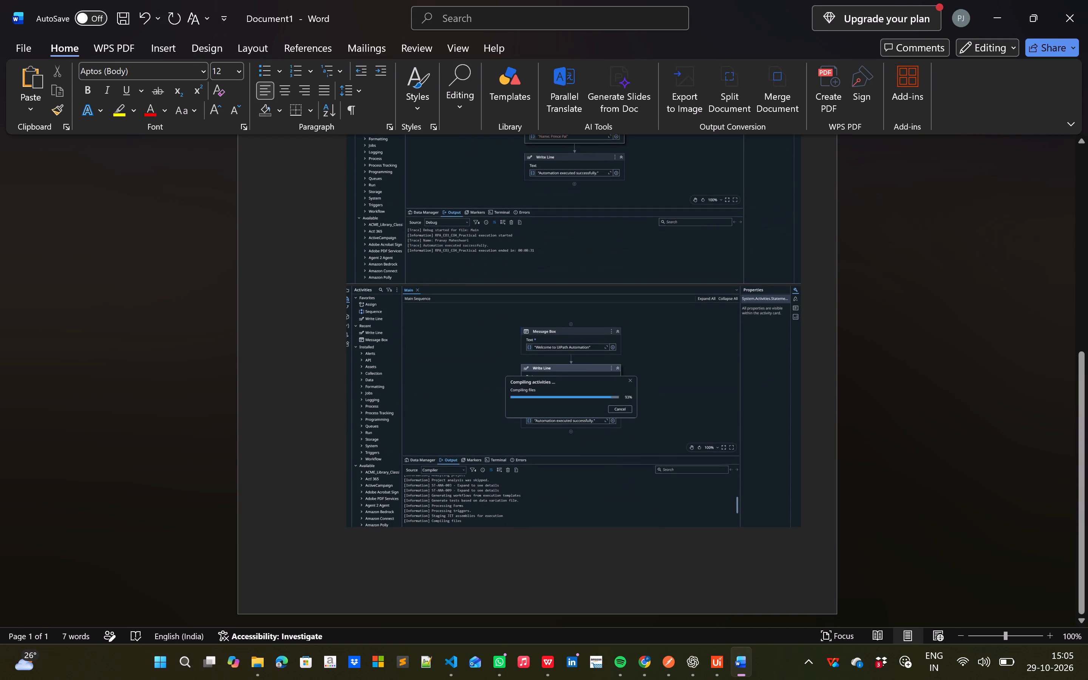
{"action": "left_click", "coordinate": [347, 510]}
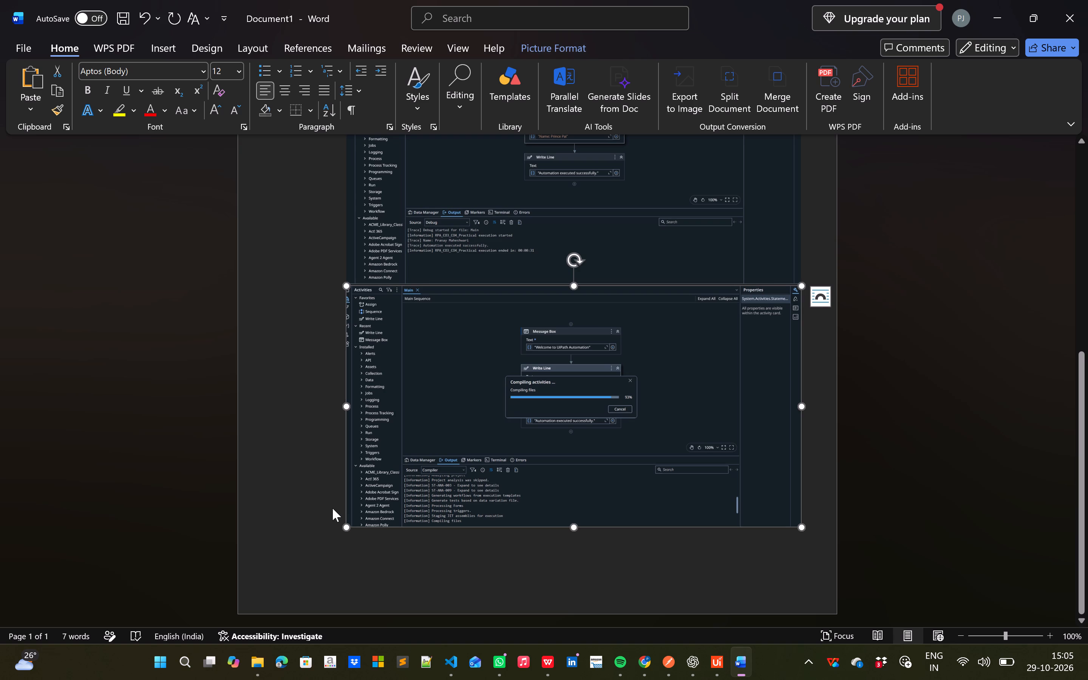
{"action": "left_click", "coordinate": [332, 508]}
{"action": "left_click", "coordinate": [336, 512]}
{"action": "key", "text": "BackSpace"}
{"action": "key", "text": "BackSpace"}
{"action": "key", "text": "BackSpace"}
{"action": "key", "text": "BackSpace"}
{"action": "key", "text": "BackSpace"}
{"action": "key", "text": "BackSpace"}
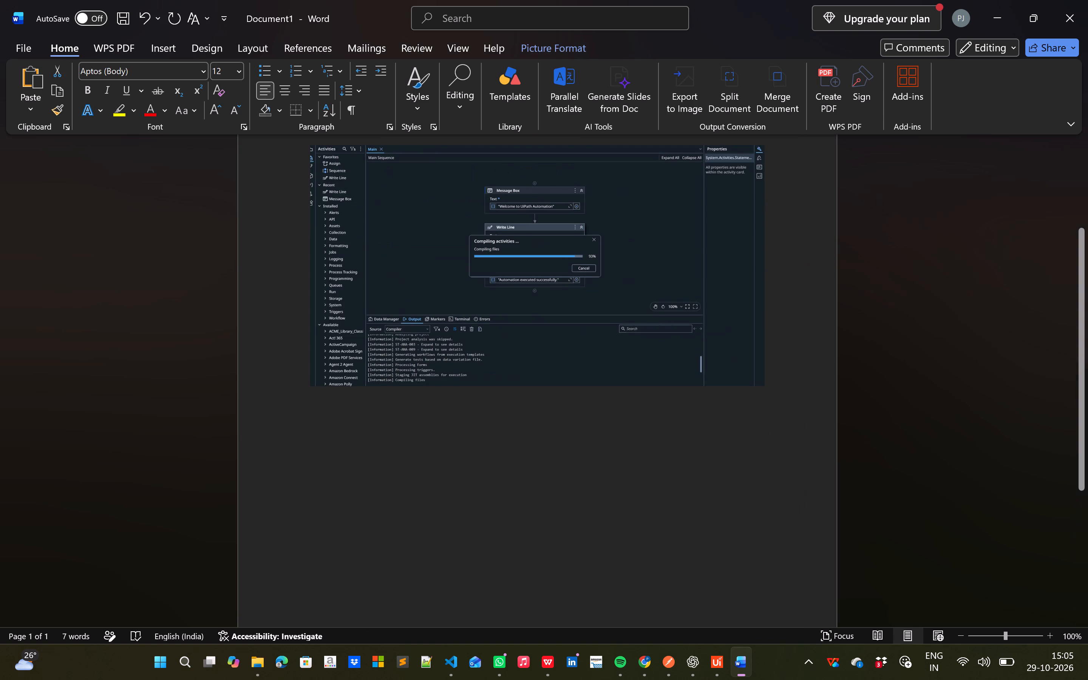
{"action": "key", "text": "BackSpace"}
{"action": "key", "text": "BackSpace"}
{"action": "key", "text": "BackSpace"}
{"action": "key", "text": "BackSpace"}
{"action": "key", "text": "BackSpace"}
{"action": "key", "text": "BackSpace"}
{"action": "scroll", "coordinate": [336, 512], "scroll_direction": "up", "scroll_amount": 3}
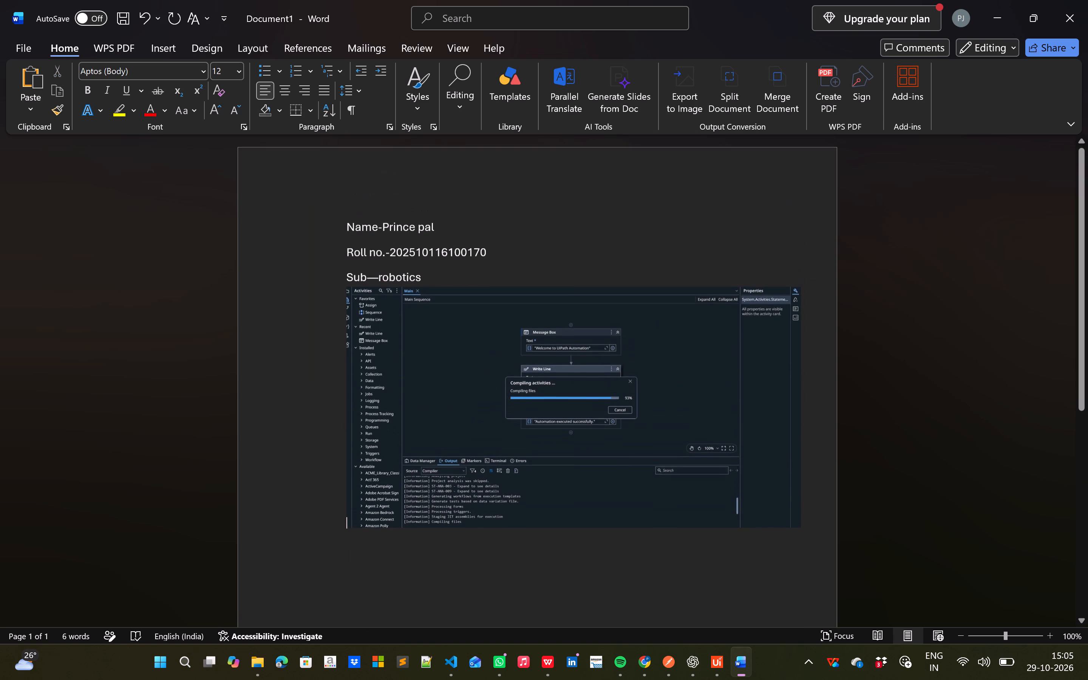
Delete the remaining compiling-activities screenshot after the subject line "Sub—robotics".
{"action": "left_click", "coordinate": [425, 270]}
{"action": "key", "text": "BackSpace"}
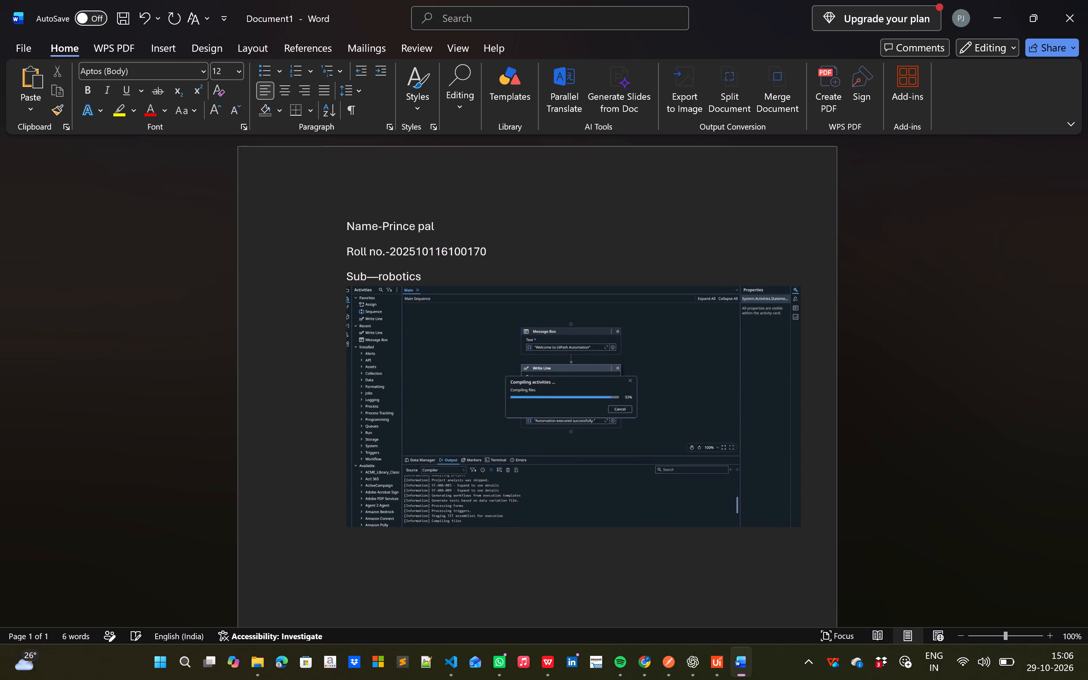
{"action": "key", "text": "Down"}
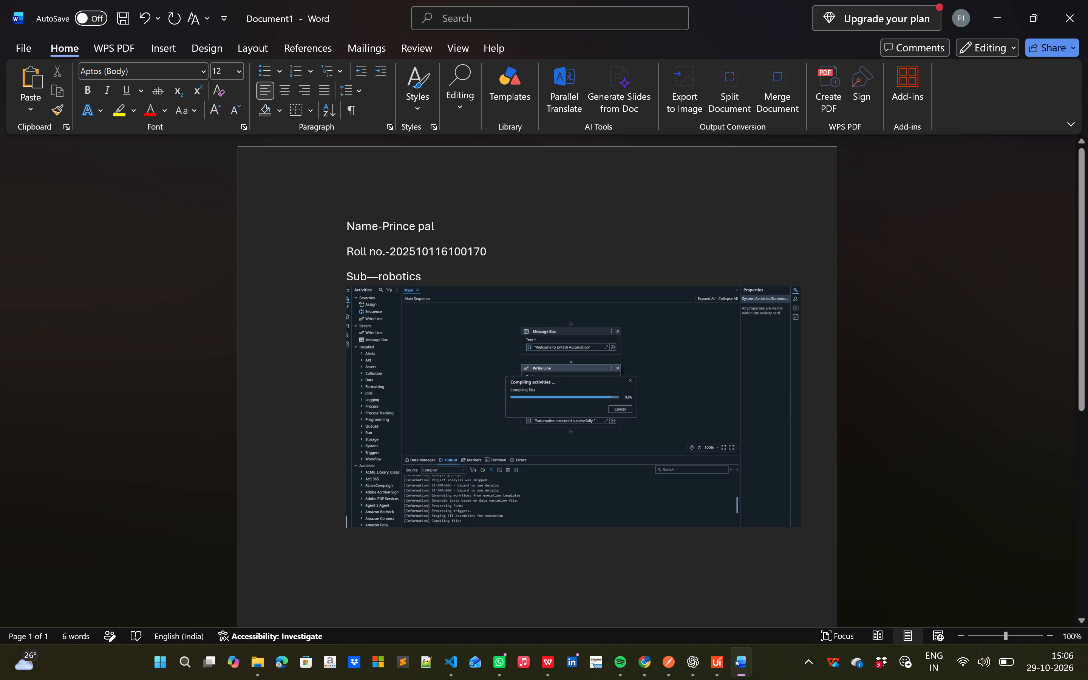
{"action": "left_click", "coordinate": [810, 521]}
{"action": "key", "text": "BackSpace"}
{"action": "key", "text": "BackSpace"}
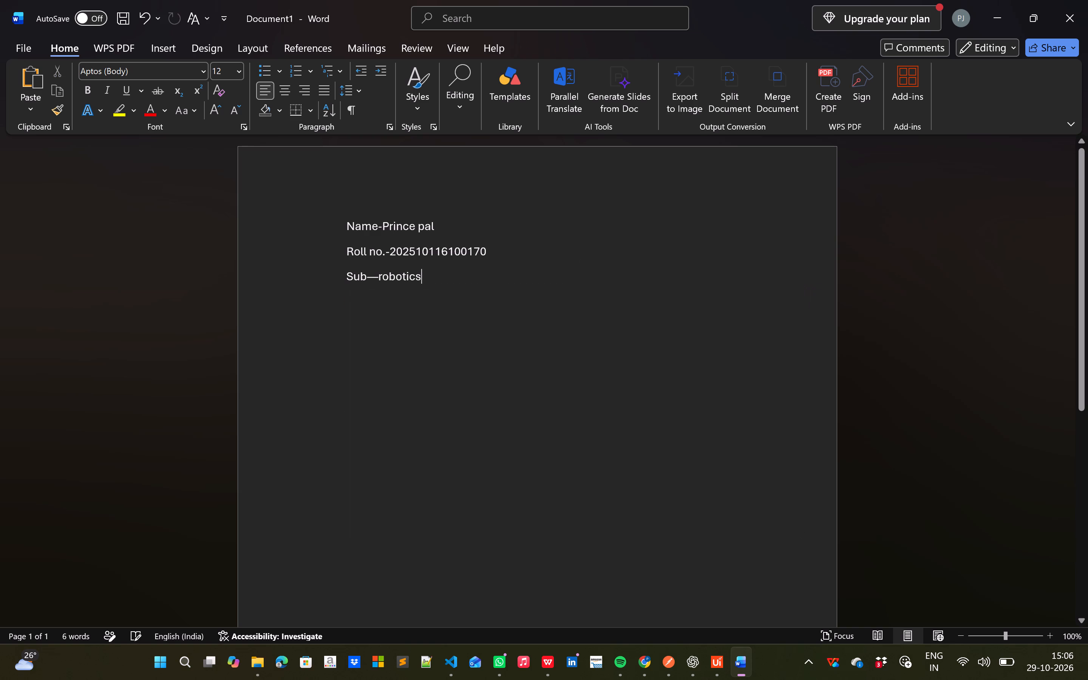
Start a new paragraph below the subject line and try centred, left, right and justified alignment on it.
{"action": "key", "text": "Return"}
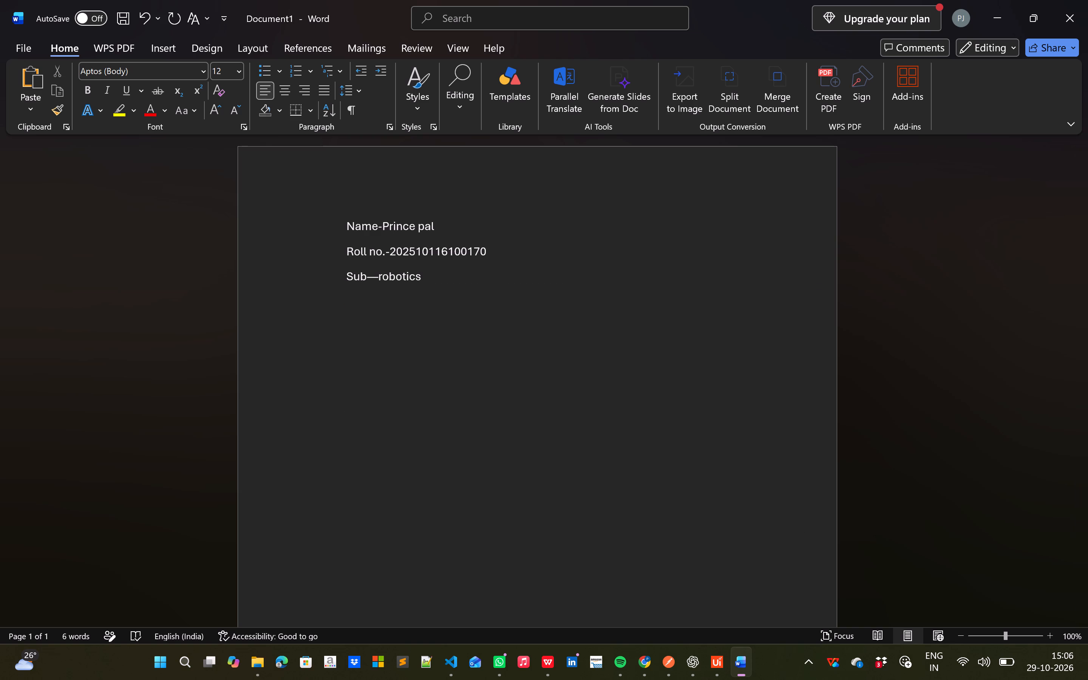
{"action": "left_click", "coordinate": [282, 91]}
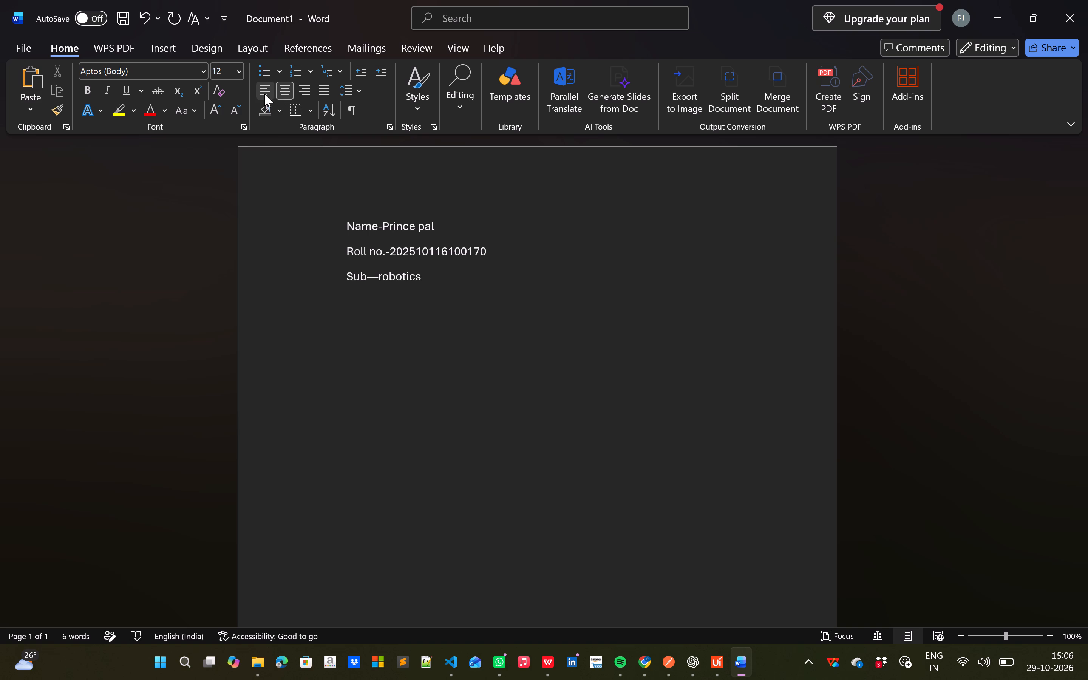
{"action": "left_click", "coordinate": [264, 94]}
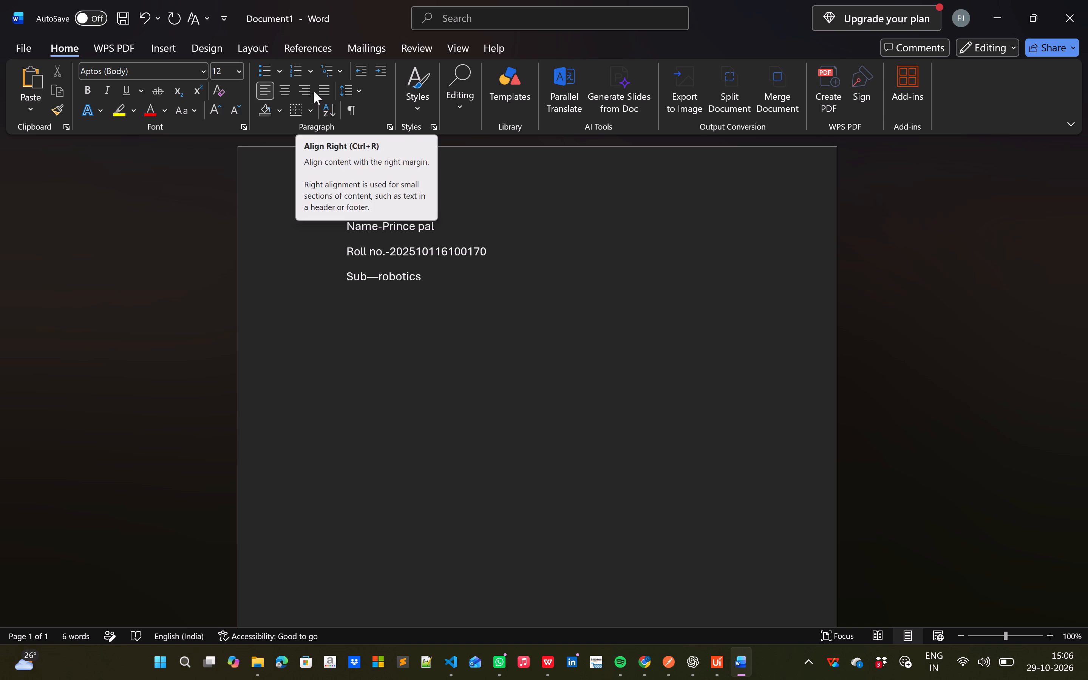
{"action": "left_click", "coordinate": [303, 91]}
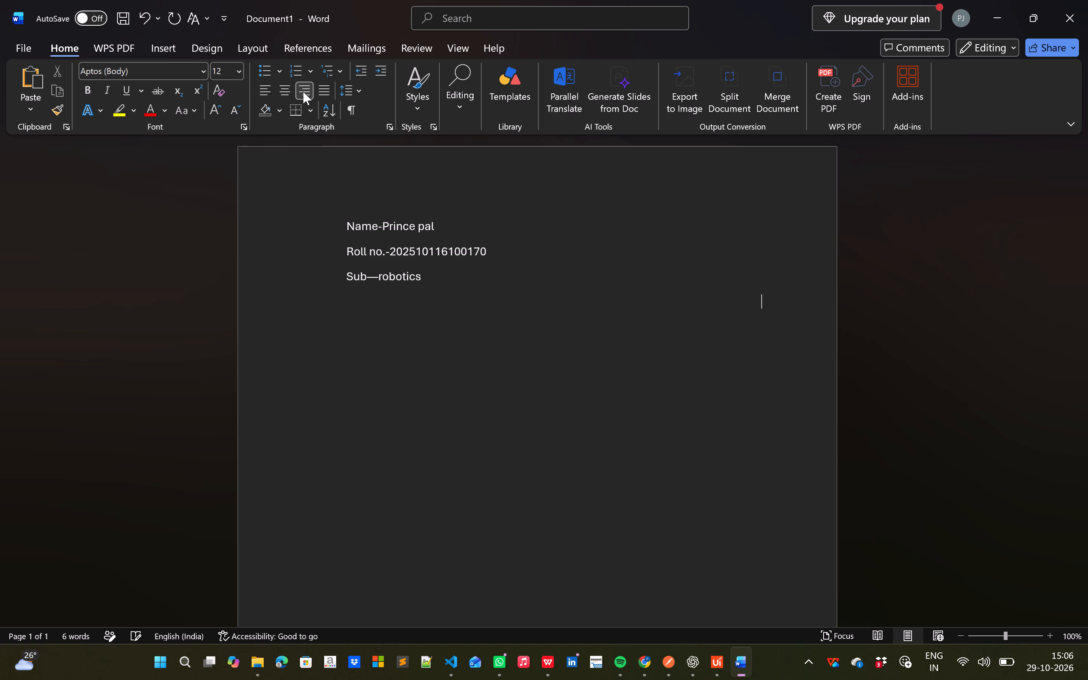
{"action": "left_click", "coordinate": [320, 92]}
Recreate the new paragraph below the subject line without its indent, using "dsds" as temporary text and clearing it.
{"action": "type", "text": "dsds"}
{"action": "key", "text": "Left"}
{"action": "key", "text": "Left"}
{"action": "key", "text": "Left"}
{"action": "key", "text": "Left"}
{"action": "key", "text": "BackSpace"}
{"action": "key", "text": "BackSpace"}
{"action": "key", "text": "Return"}
{"action": "key", "text": "BackSpace"}
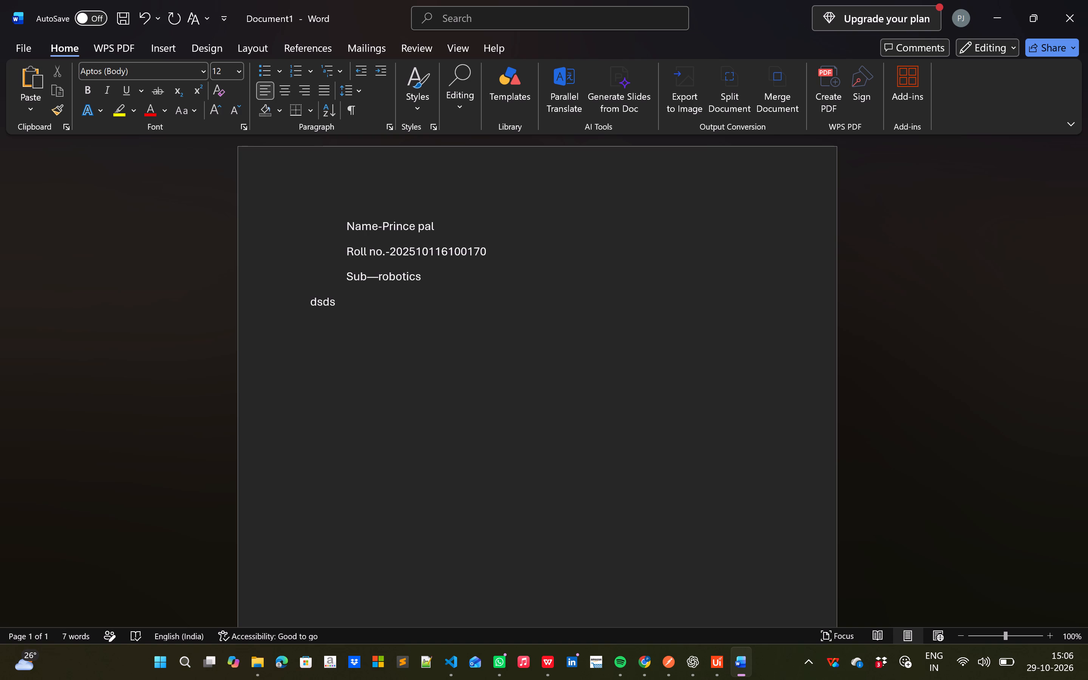
{"action": "key", "text": "Right"}
{"action": "key", "text": "Right"}
{"action": "key", "text": "Right"}
{"action": "key", "text": "Right"}
{"action": "key", "text": "Right"}
{"action": "key", "text": "BackSpace"}
{"action": "key", "text": "BackSpace"}
{"action": "key", "text": "BackSpace"}
{"action": "key", "text": "BackSpace"}
Switch to the CA2-ASSIGNMENT page in Chrome and copy the CO3 task title "Creating a basic automation workflow in UiPath Studio".
{"action": "left_click", "coordinate": [645, 672]}
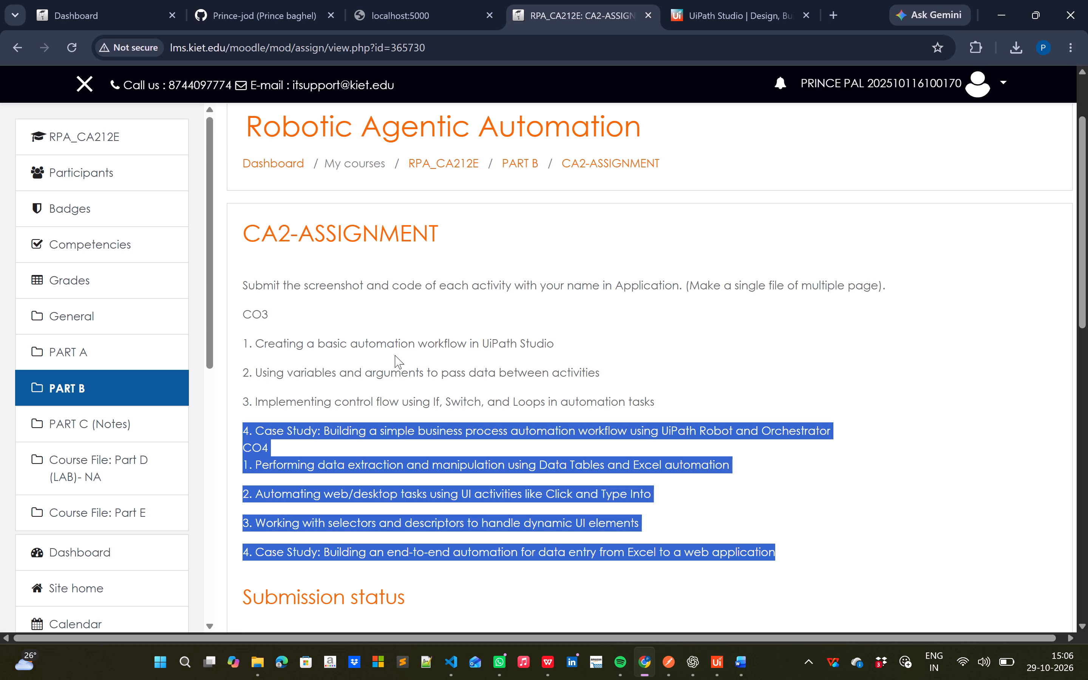
{"action": "left_click_drag", "start_coordinate": [563, 340], "coordinate": [329, 350]}
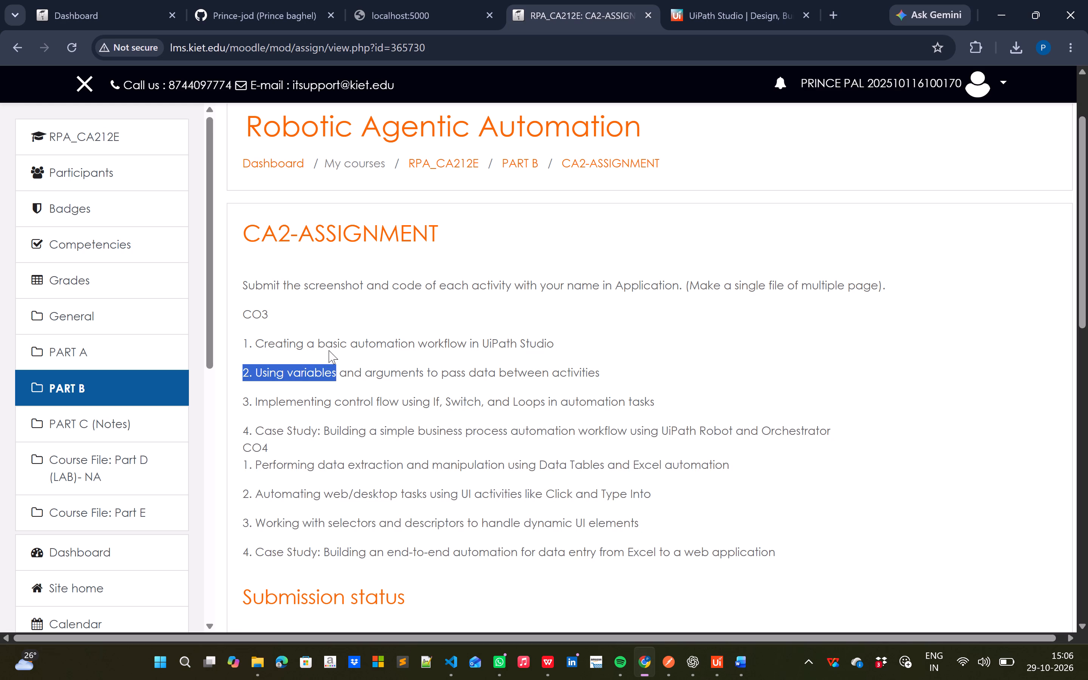
{"action": "left_click_drag", "start_coordinate": [329, 350], "coordinate": [255, 346]}
{"action": "key", "text": "ctrl+c"}
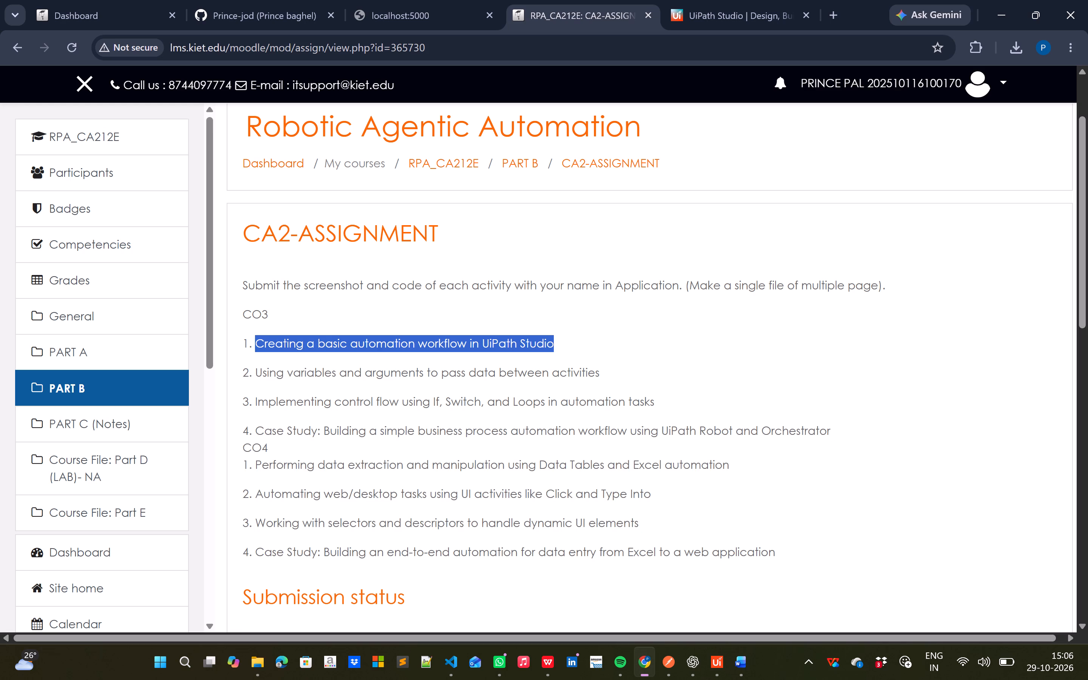
Switch back to the Word document and paste the copied task title on the empty line below "Sub—robotics".
{"action": "left_click", "coordinate": [1009, 9]}
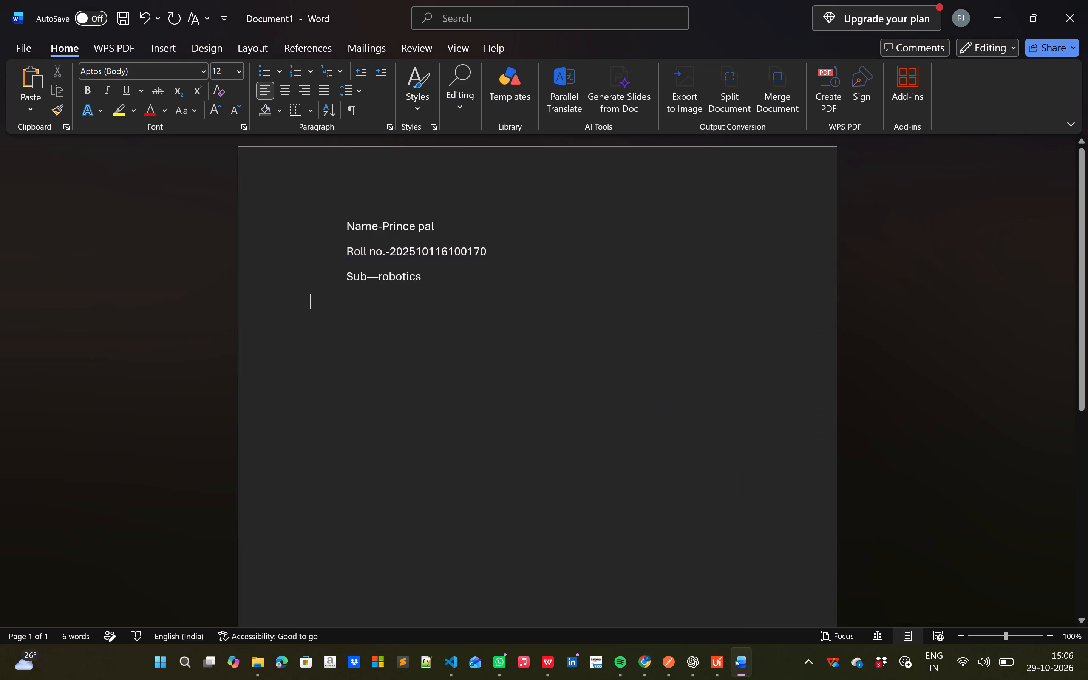
{"action": "left_click", "coordinate": [373, 297]}
{"action": "key", "text": "ctrl+v"}
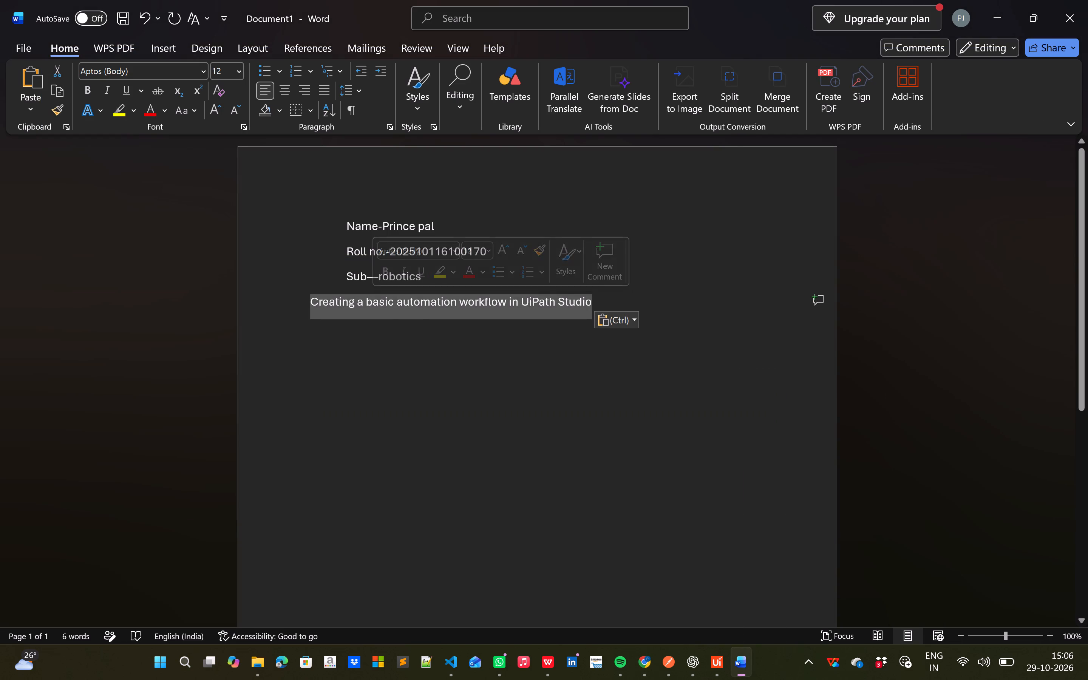
{"action": "left_click", "coordinate": [496, 331]}
Prefix the pasted task title with "Questin 1--" and start a new paragraph after it.
{"action": "left_click", "coordinate": [306, 299]}
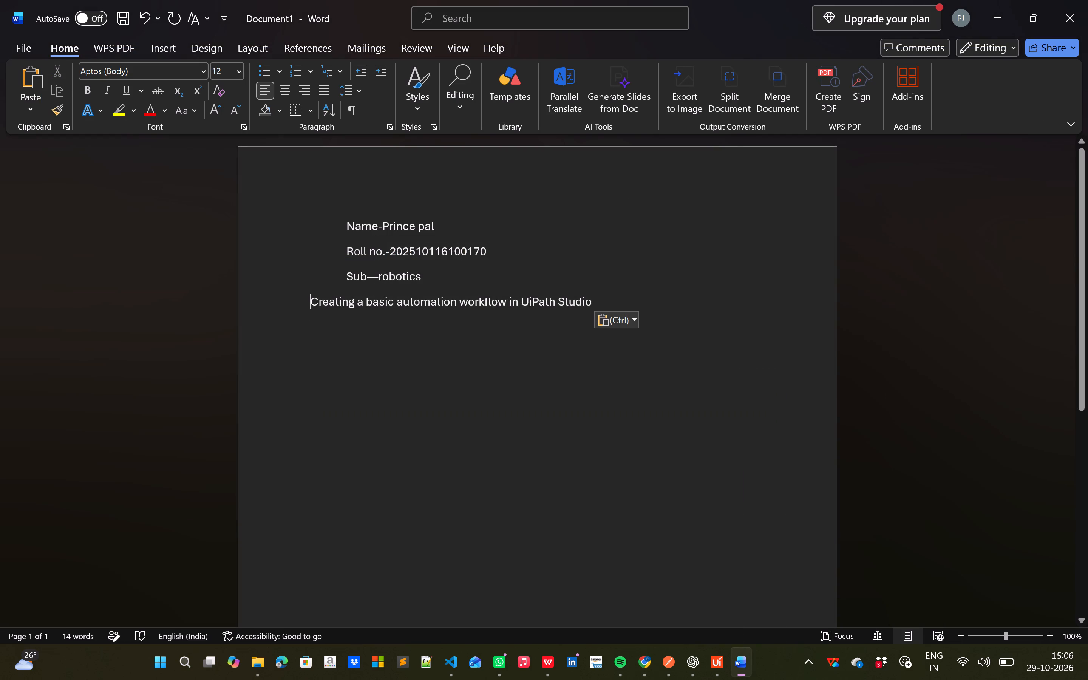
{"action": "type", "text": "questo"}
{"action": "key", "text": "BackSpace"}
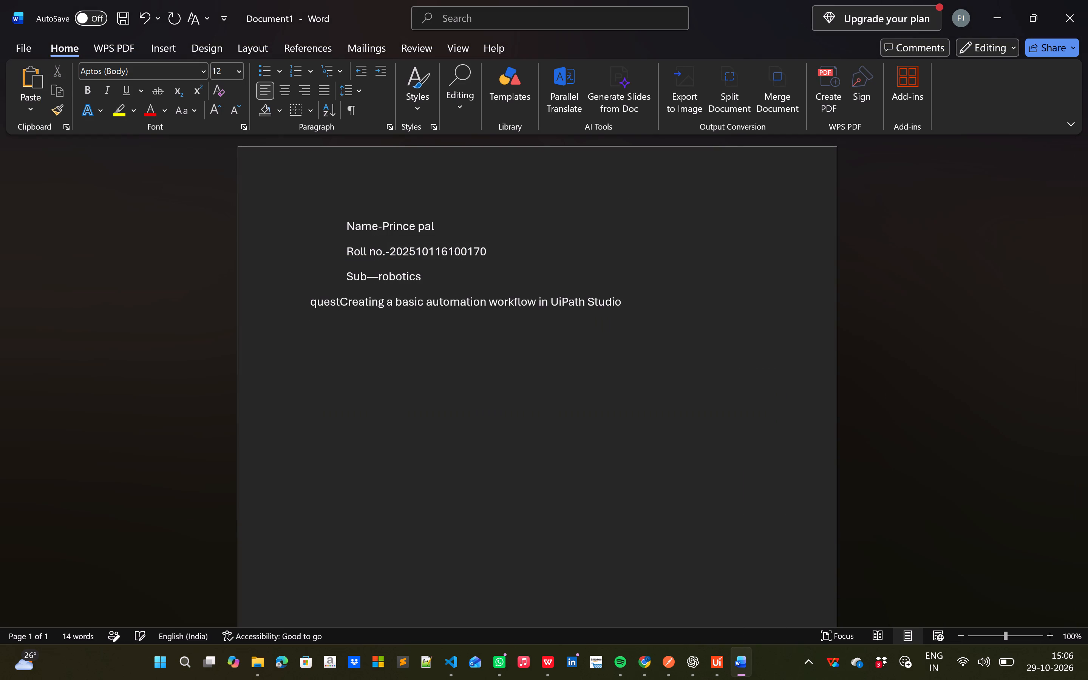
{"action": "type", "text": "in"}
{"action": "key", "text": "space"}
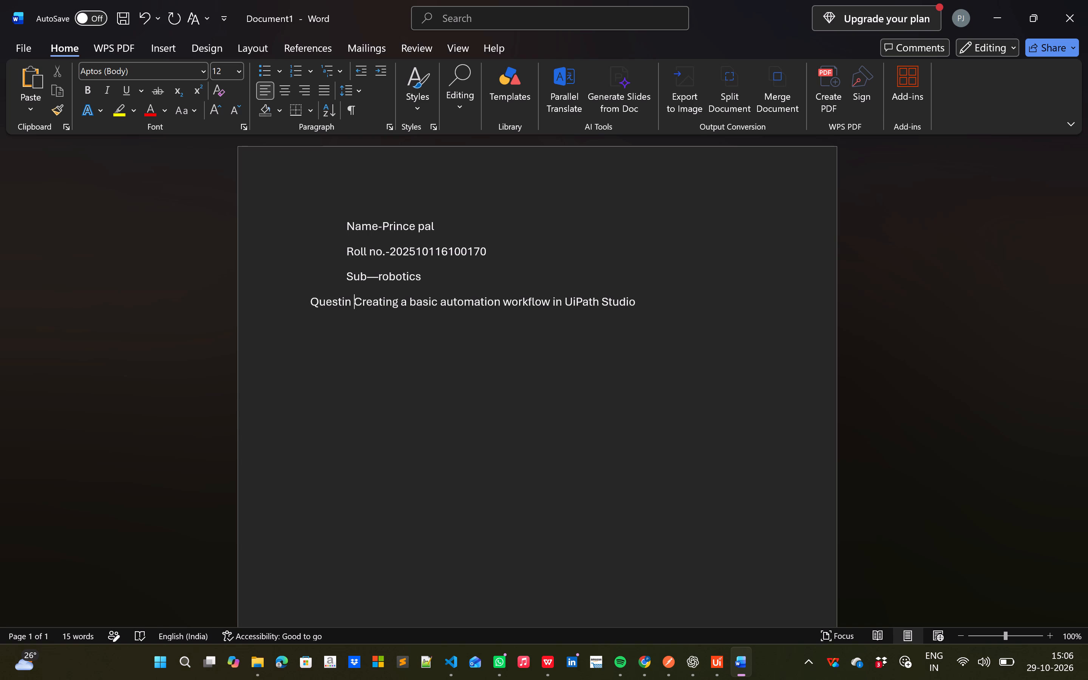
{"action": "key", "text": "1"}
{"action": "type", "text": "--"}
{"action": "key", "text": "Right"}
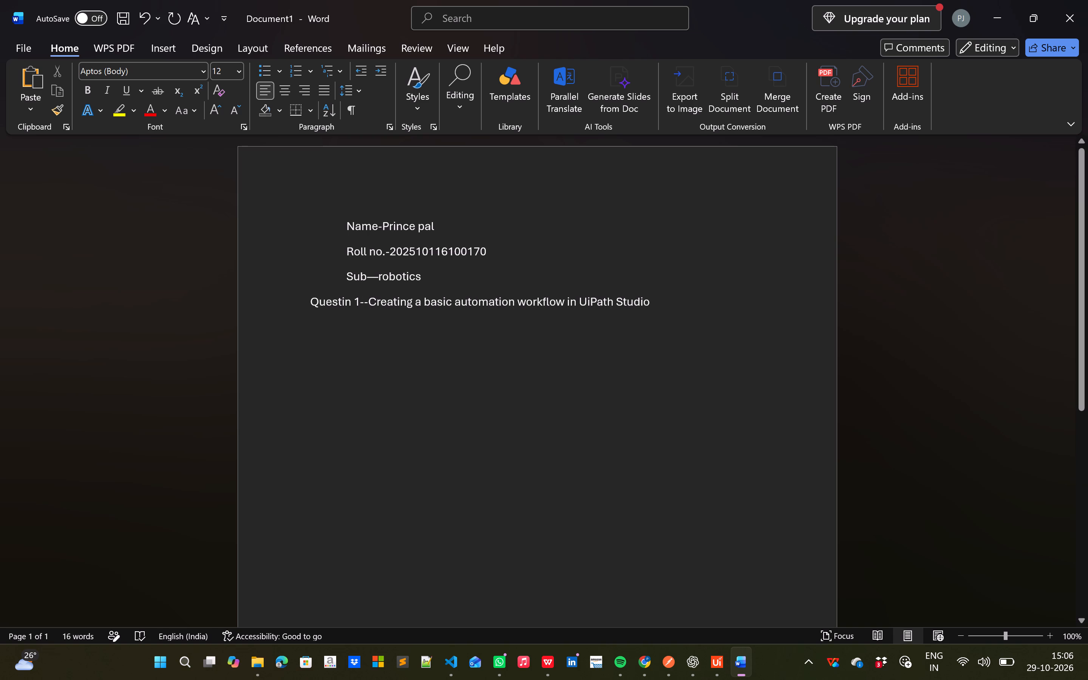
{"action": "left_click", "coordinate": [666, 297]}
{"action": "key", "text": "Return"}
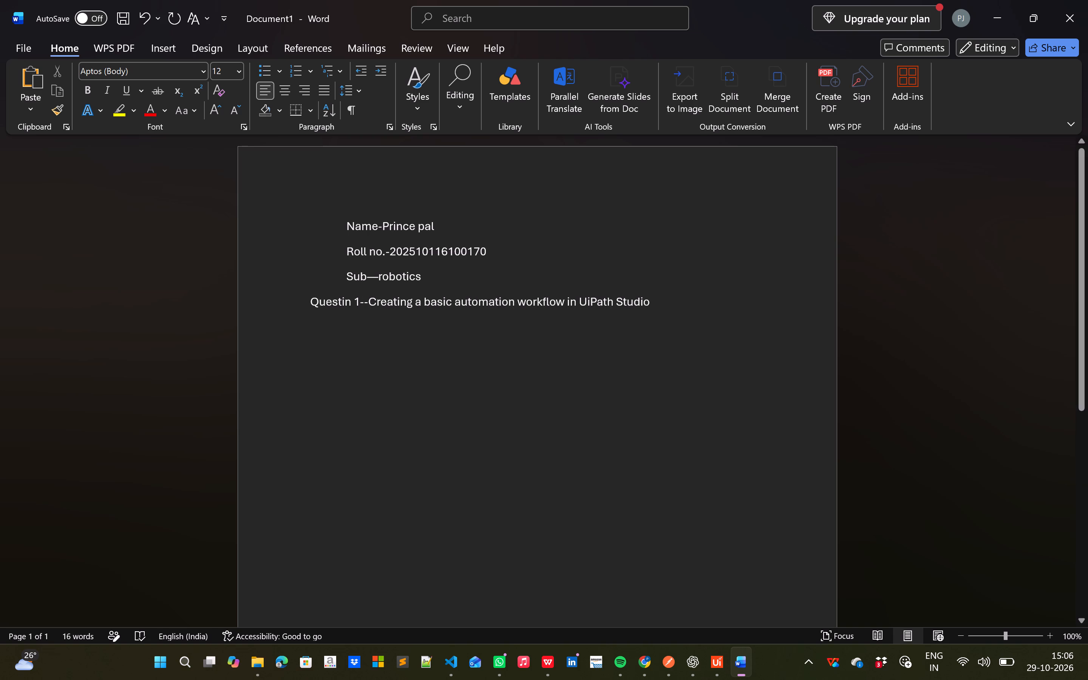
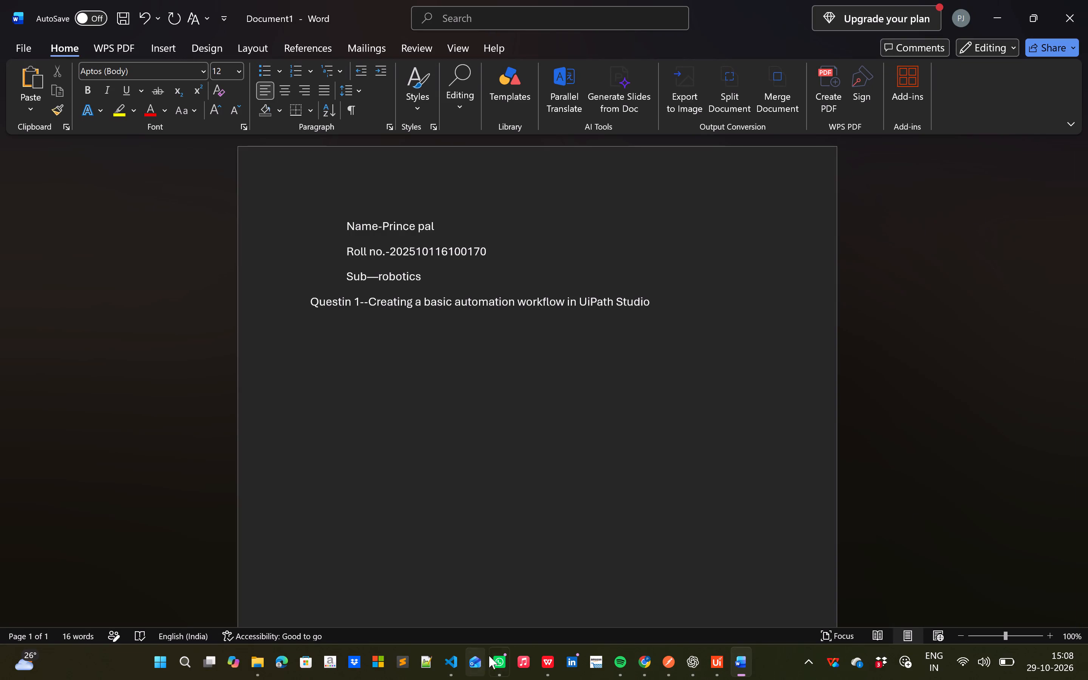
Switch to the Robotics folder window in File Explorer and arrange it side by side with the Word document.
{"action": "left_click", "coordinate": [260, 665]}
{"action": "key", "text": "super+Left"}
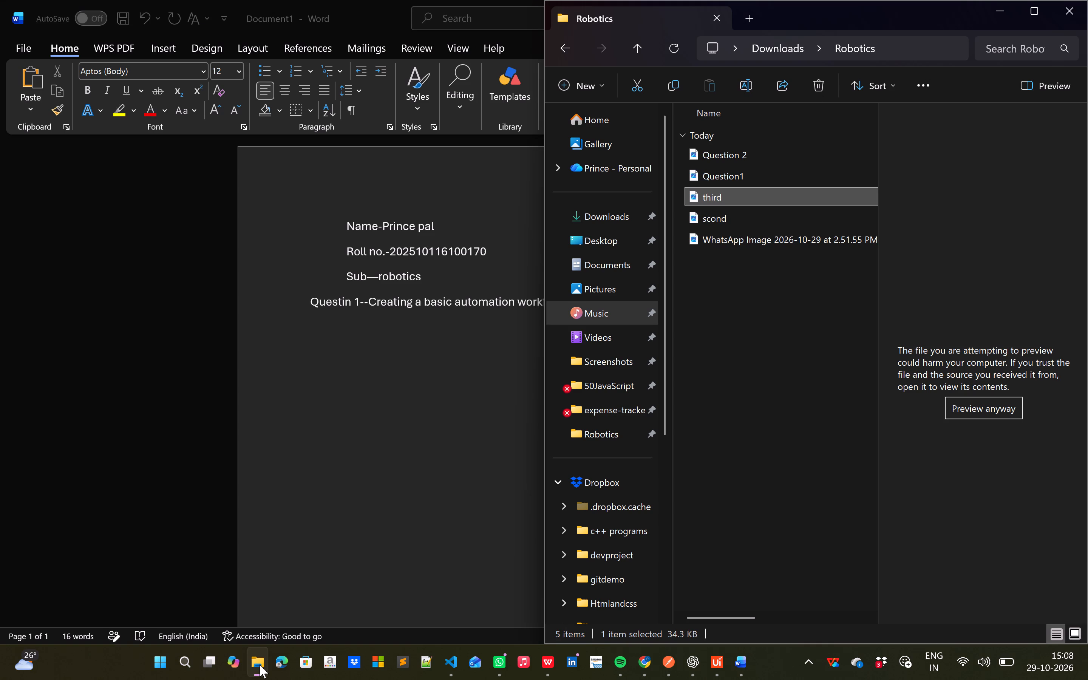
{"action": "key", "text": "super+Left"}
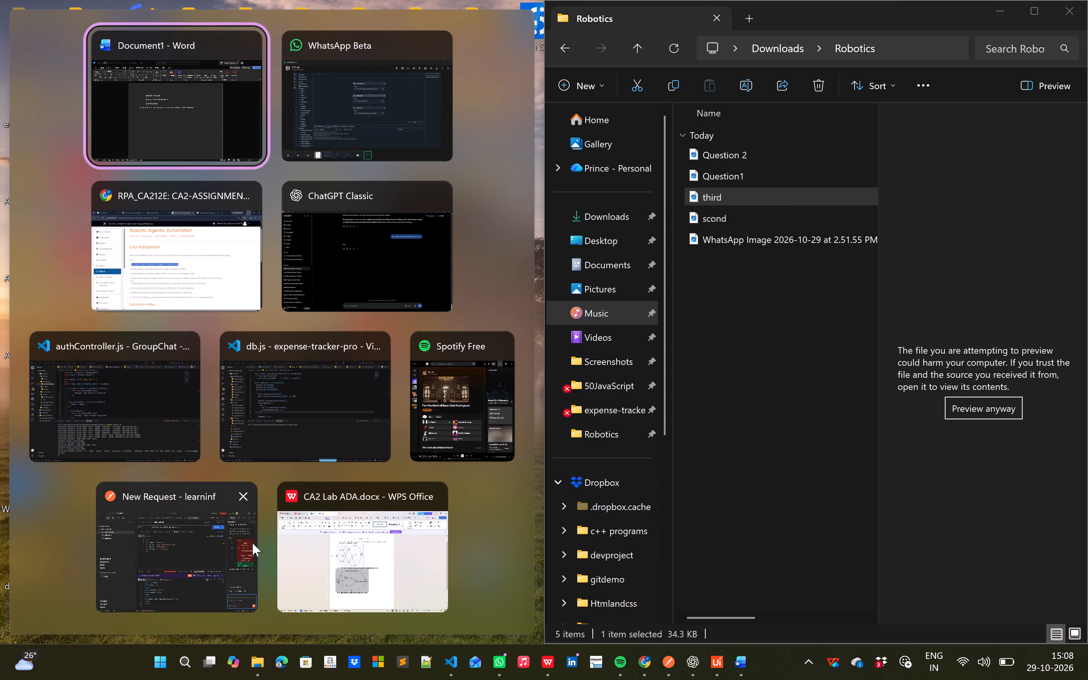
{"action": "key", "text": "Return"}
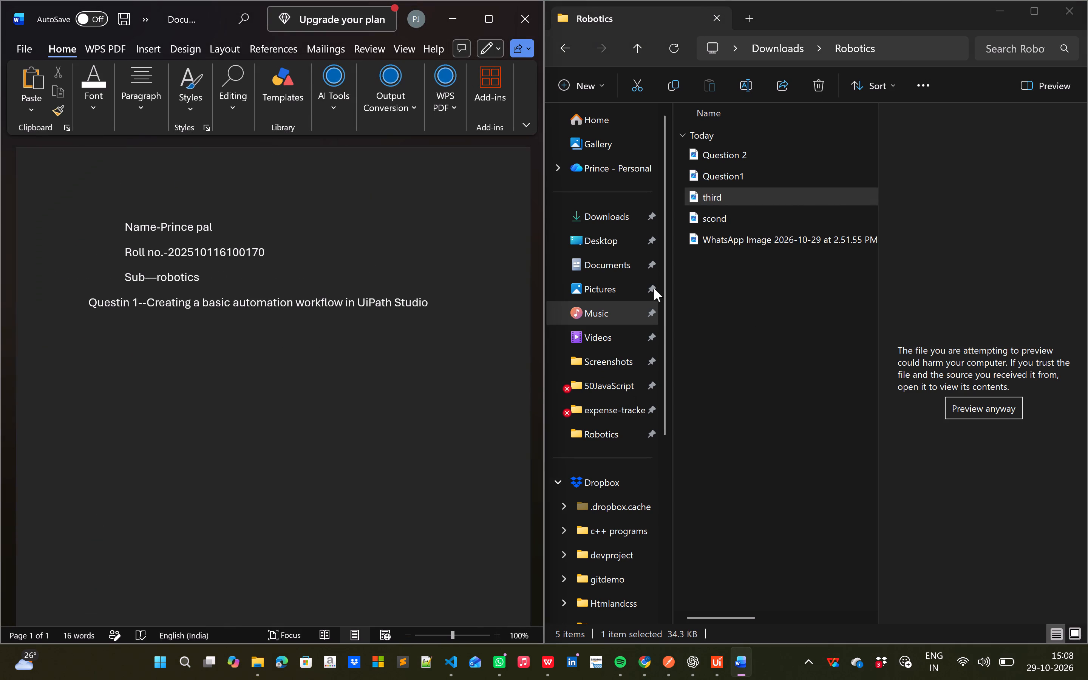
Reopen the Robotics folder from Downloads, view the Question1 image up close to check its workflow screenshot, and close it.
{"action": "left_click", "coordinate": [610, 222]}
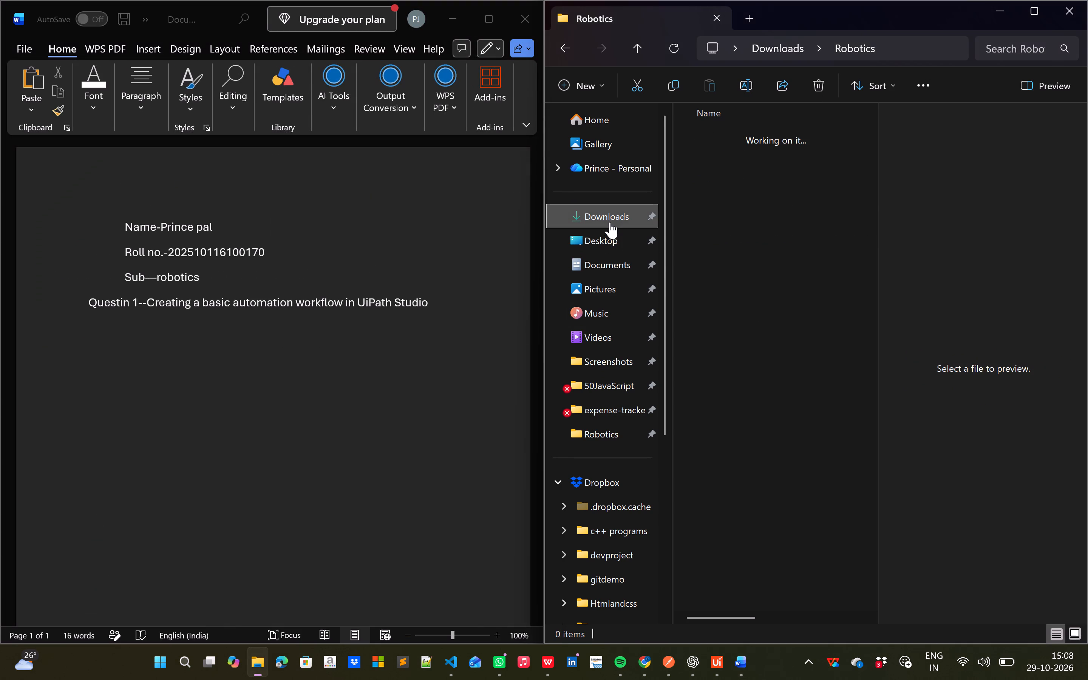
{"action": "double_click", "coordinate": [728, 195]}
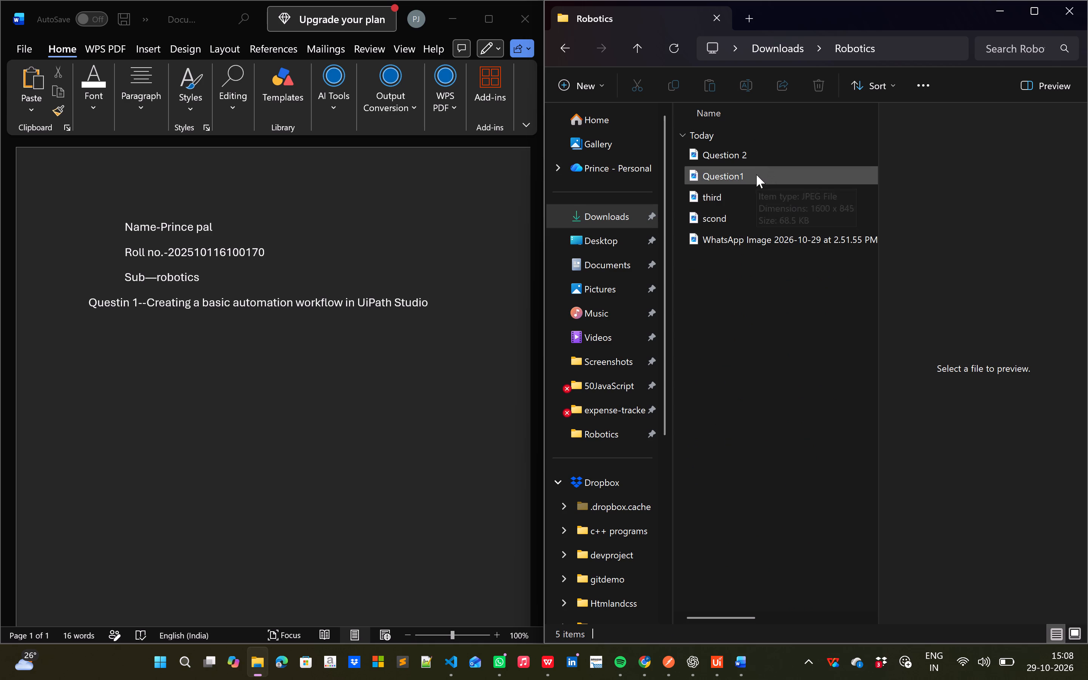
{"action": "left_click", "coordinate": [756, 175]}
{"action": "double_click", "coordinate": [756, 175]}
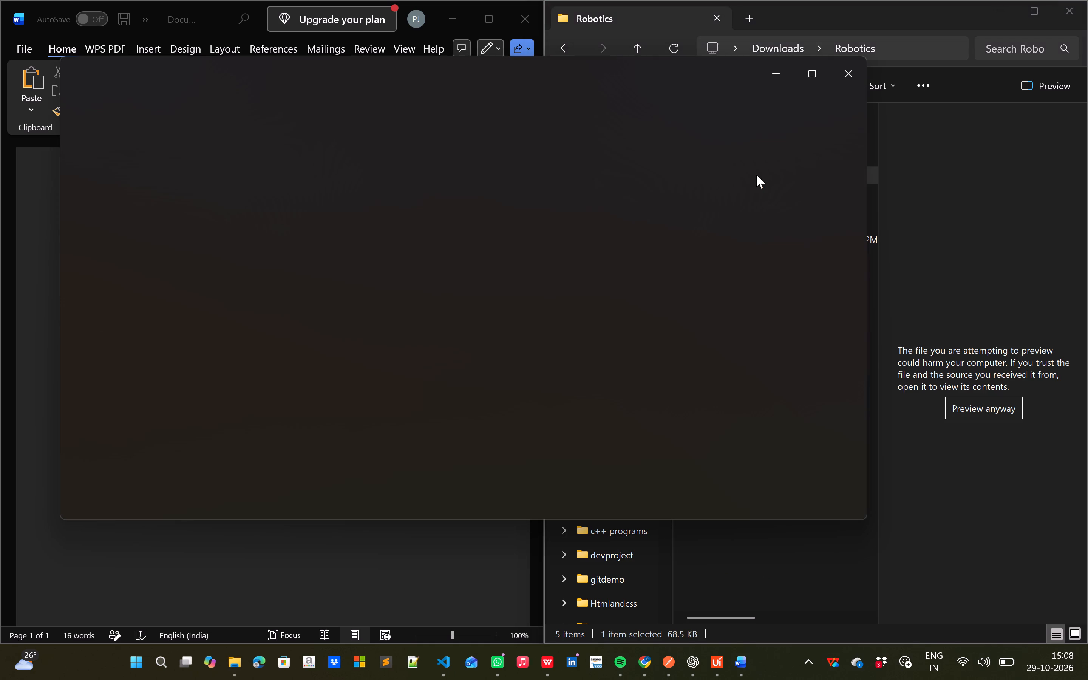
{"action": "scroll", "coordinate": [498, 282], "scroll_direction": "up", "scroll_amount": 4, "text": "ctrl"}
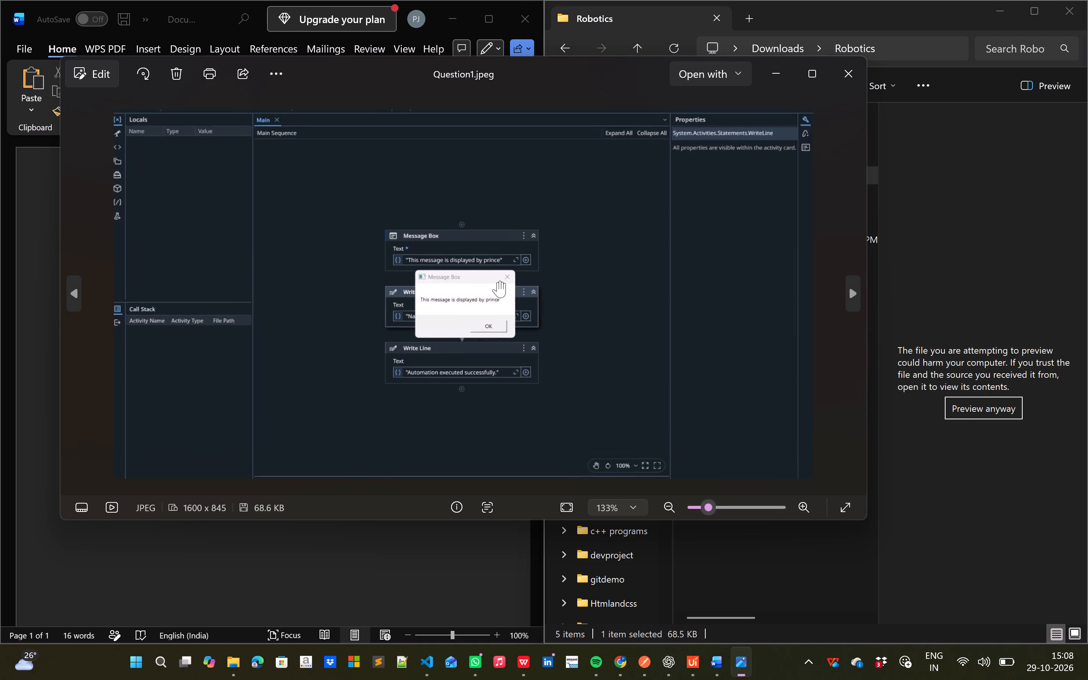
{"action": "scroll", "coordinate": [498, 282], "scroll_direction": "up", "scroll_amount": 3, "text": "ctrl"}
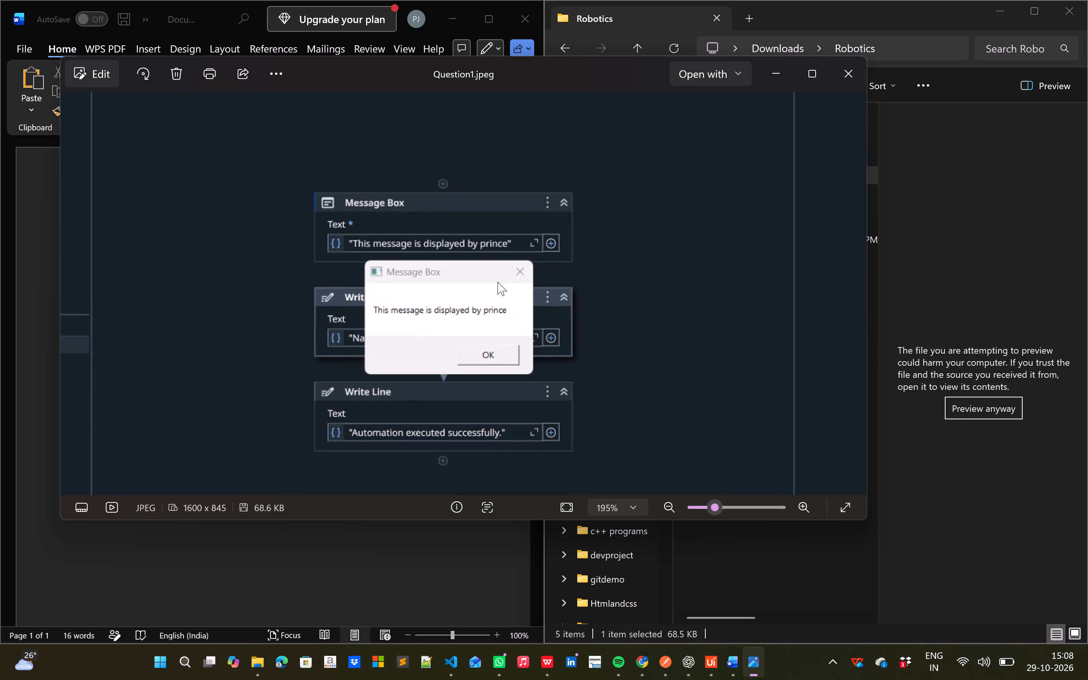
{"action": "scroll", "coordinate": [498, 282], "scroll_direction": "down", "scroll_amount": 6, "text": "ctrl"}
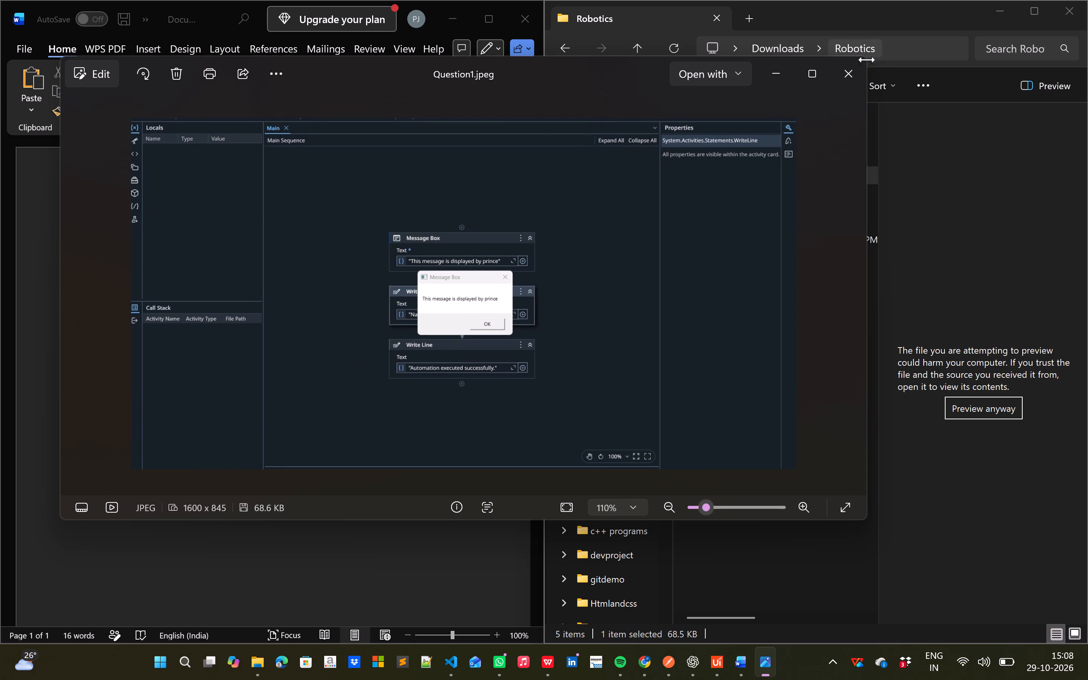
{"action": "left_click", "coordinate": [851, 71]}
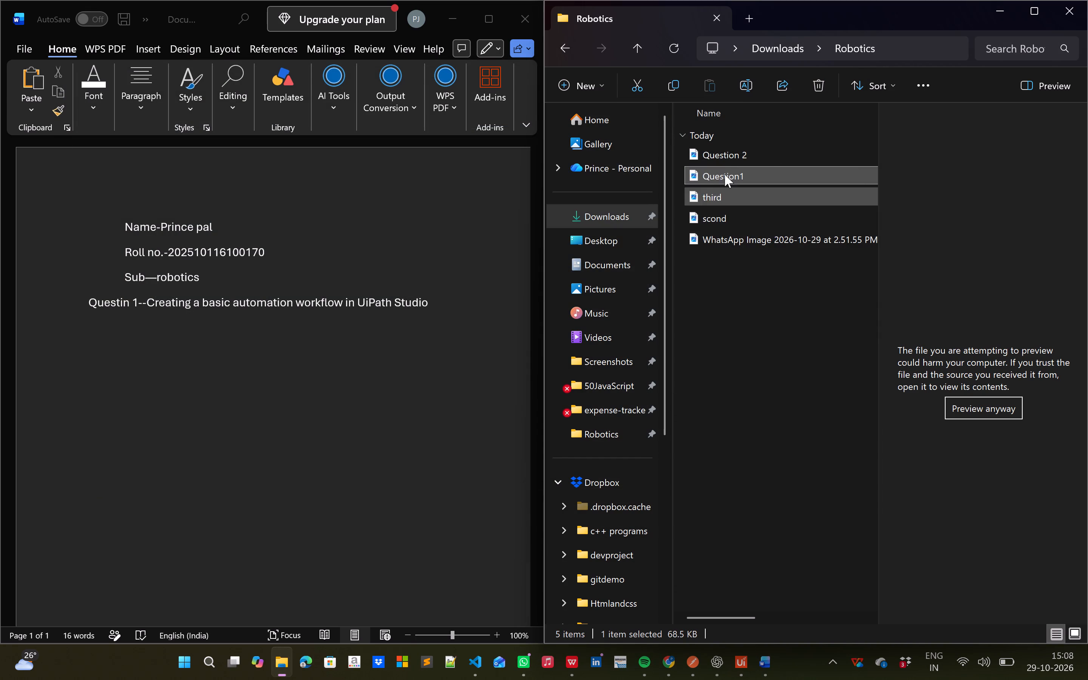
Insert the Question1 image from the Robotics folder below the Question 1 title and start a new line beneath it.
{"action": "left_click_drag", "start_coordinate": [725, 174], "coordinate": [335, 361]}
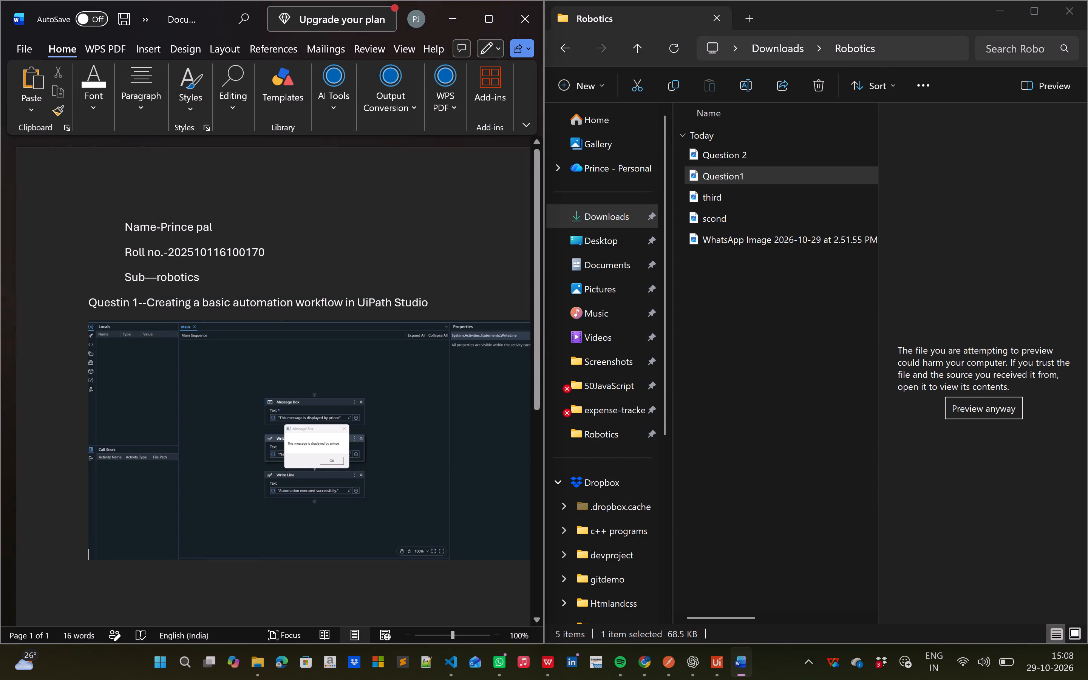
{"action": "scroll", "coordinate": [289, 422], "scroll_direction": "down", "scroll_amount": 1}
{"action": "right_click", "coordinate": [289, 422]}
{"action": "left_click", "coordinate": [170, 402]}
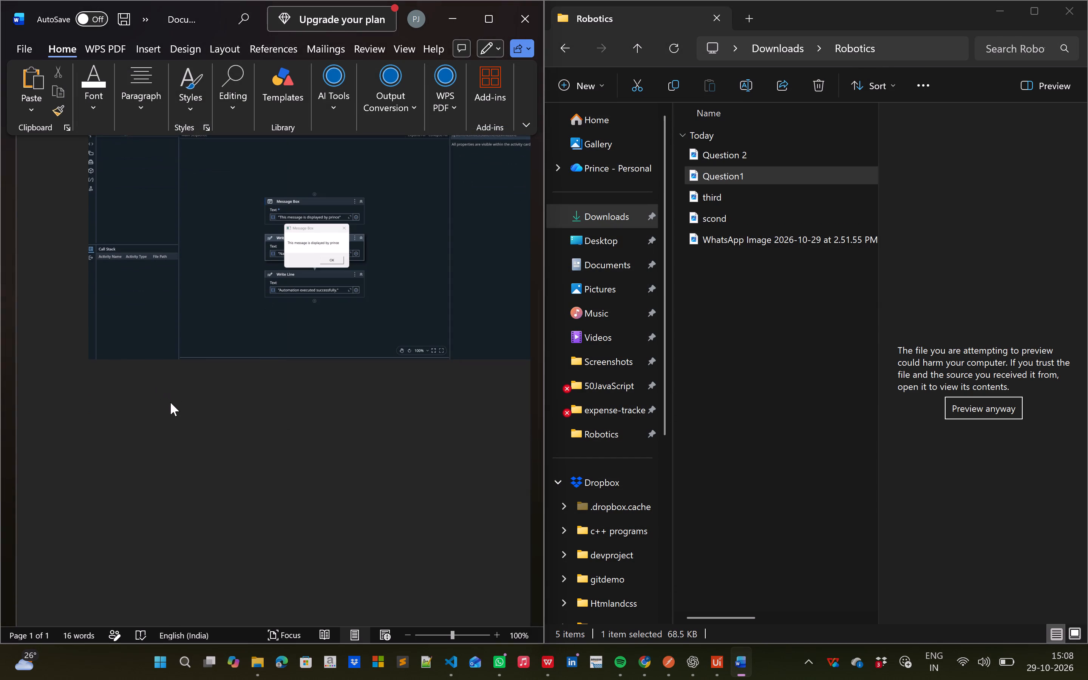
{"action": "scroll", "coordinate": [170, 402], "scroll_direction": "left", "scroll_amount": 3}
{"action": "left_click", "coordinate": [457, 353]}
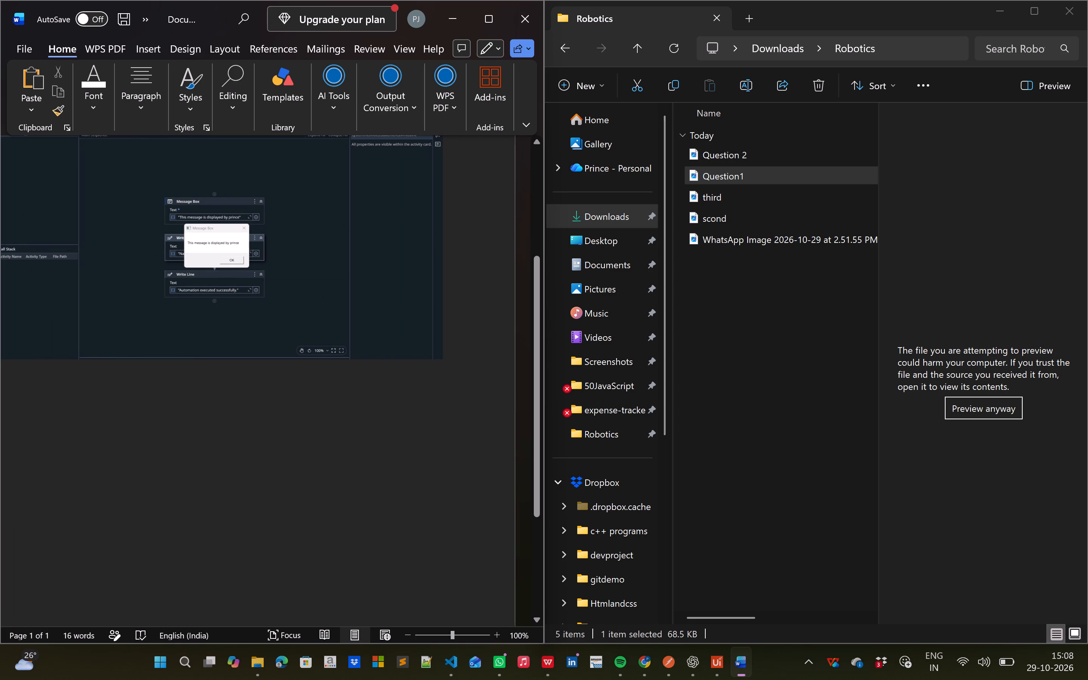
{"action": "key", "text": "Return"}
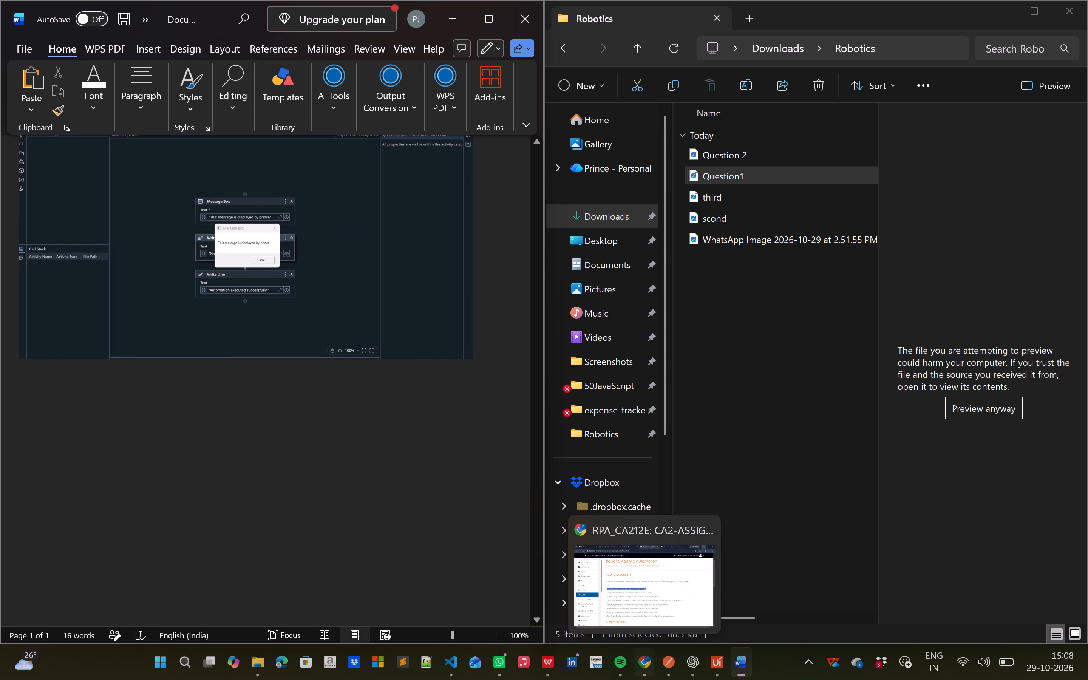
{"action": "scroll", "coordinate": [393, 502], "scroll_direction": "up", "scroll_amount": 1}
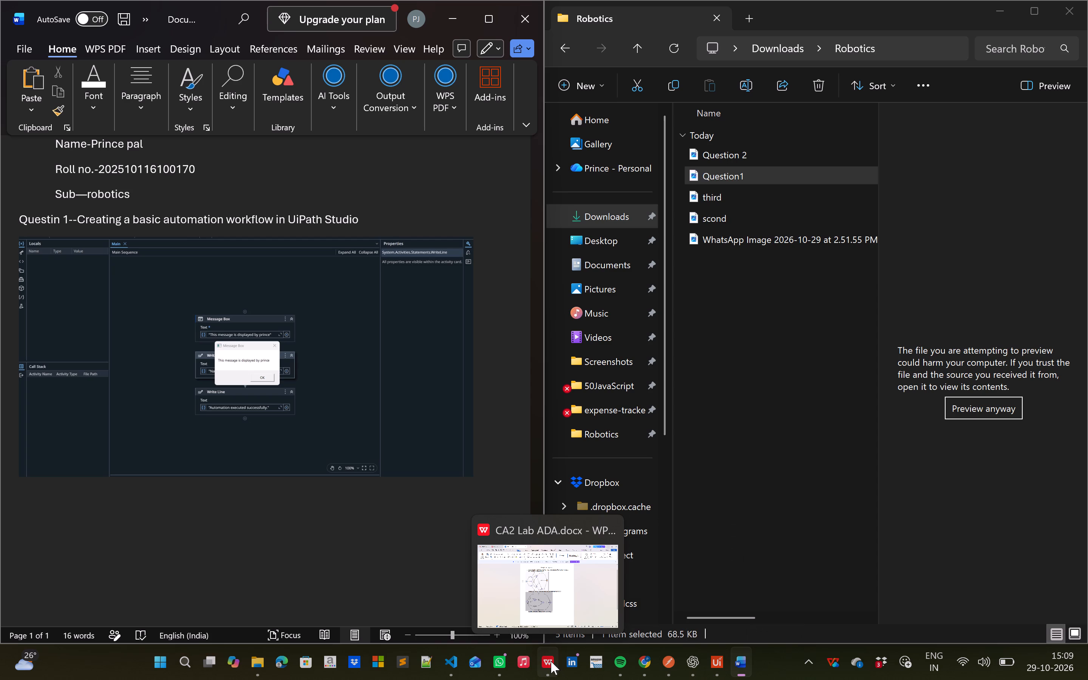
Copy the second CO3 task title, "Using variables and arguments to pass data between activities", from the CA2-ASSIGNMENT page in Chrome and return to Word.
{"action": "left_click", "coordinate": [643, 671]}
{"action": "left_click_drag", "start_coordinate": [608, 365], "coordinate": [253, 366]}
{"action": "key", "text": "ctrl+c"}
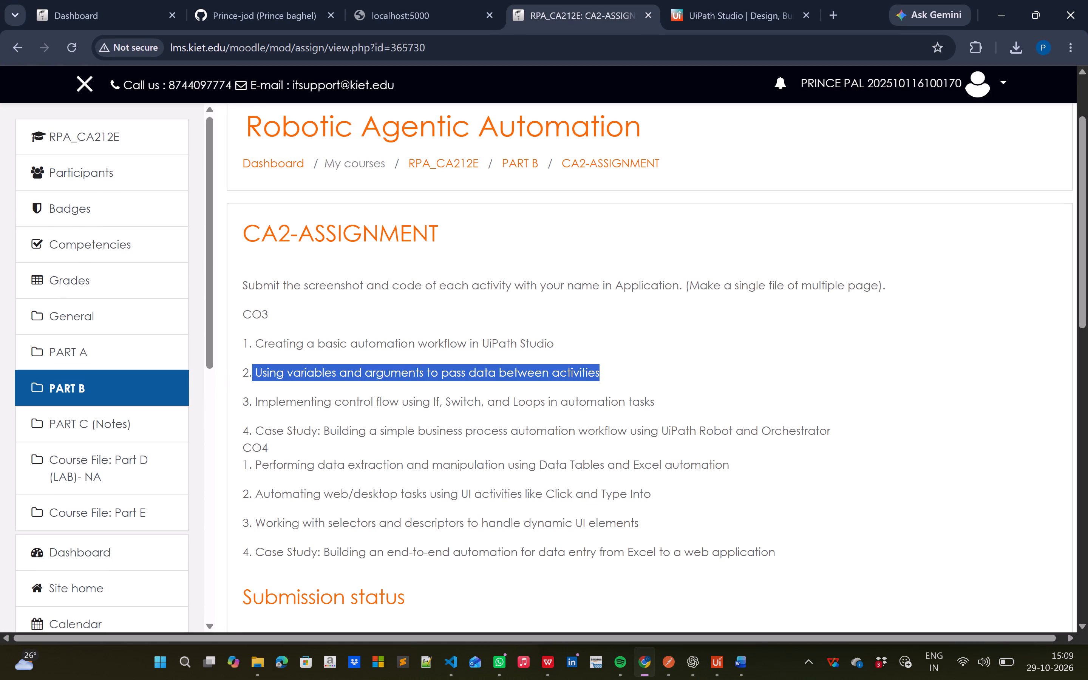
{"action": "left_click", "coordinate": [1003, 4]}
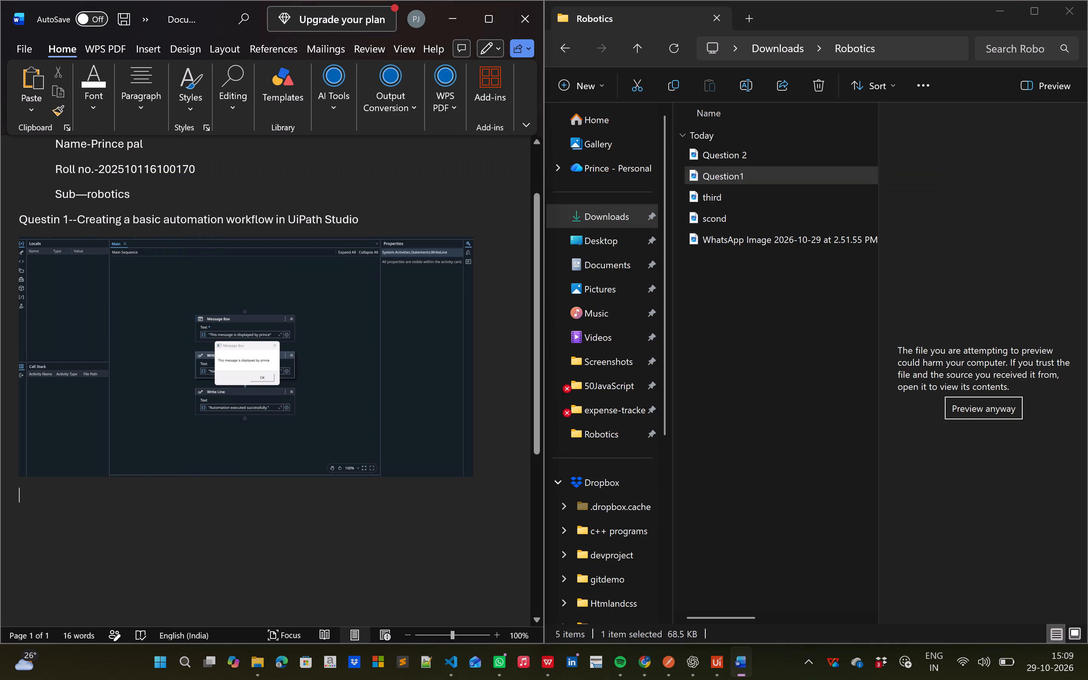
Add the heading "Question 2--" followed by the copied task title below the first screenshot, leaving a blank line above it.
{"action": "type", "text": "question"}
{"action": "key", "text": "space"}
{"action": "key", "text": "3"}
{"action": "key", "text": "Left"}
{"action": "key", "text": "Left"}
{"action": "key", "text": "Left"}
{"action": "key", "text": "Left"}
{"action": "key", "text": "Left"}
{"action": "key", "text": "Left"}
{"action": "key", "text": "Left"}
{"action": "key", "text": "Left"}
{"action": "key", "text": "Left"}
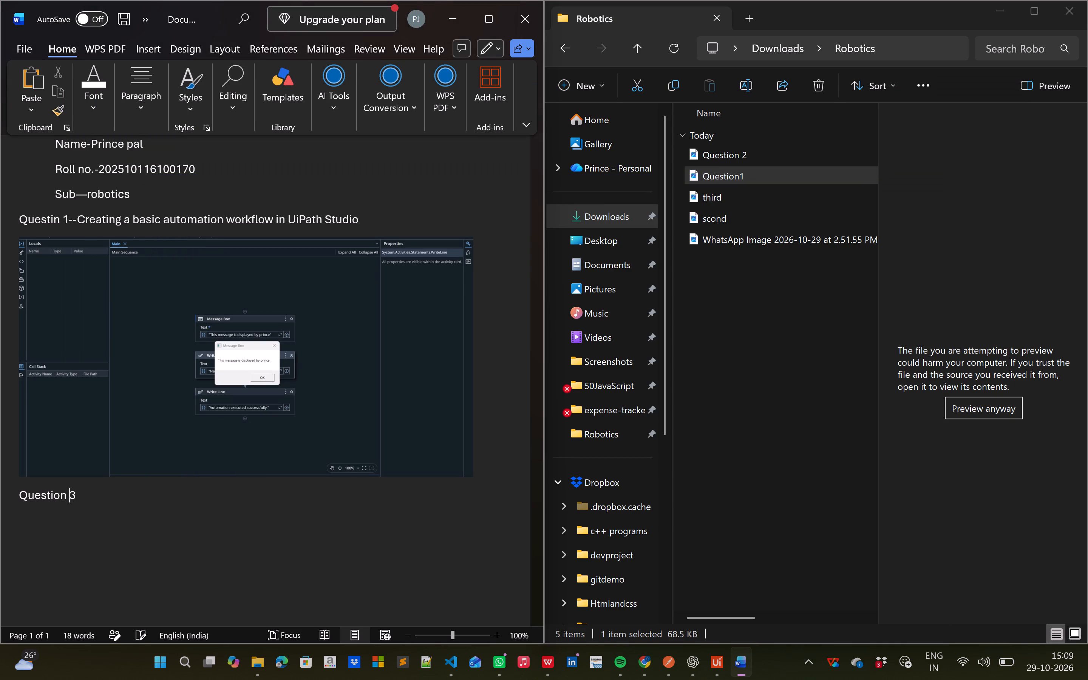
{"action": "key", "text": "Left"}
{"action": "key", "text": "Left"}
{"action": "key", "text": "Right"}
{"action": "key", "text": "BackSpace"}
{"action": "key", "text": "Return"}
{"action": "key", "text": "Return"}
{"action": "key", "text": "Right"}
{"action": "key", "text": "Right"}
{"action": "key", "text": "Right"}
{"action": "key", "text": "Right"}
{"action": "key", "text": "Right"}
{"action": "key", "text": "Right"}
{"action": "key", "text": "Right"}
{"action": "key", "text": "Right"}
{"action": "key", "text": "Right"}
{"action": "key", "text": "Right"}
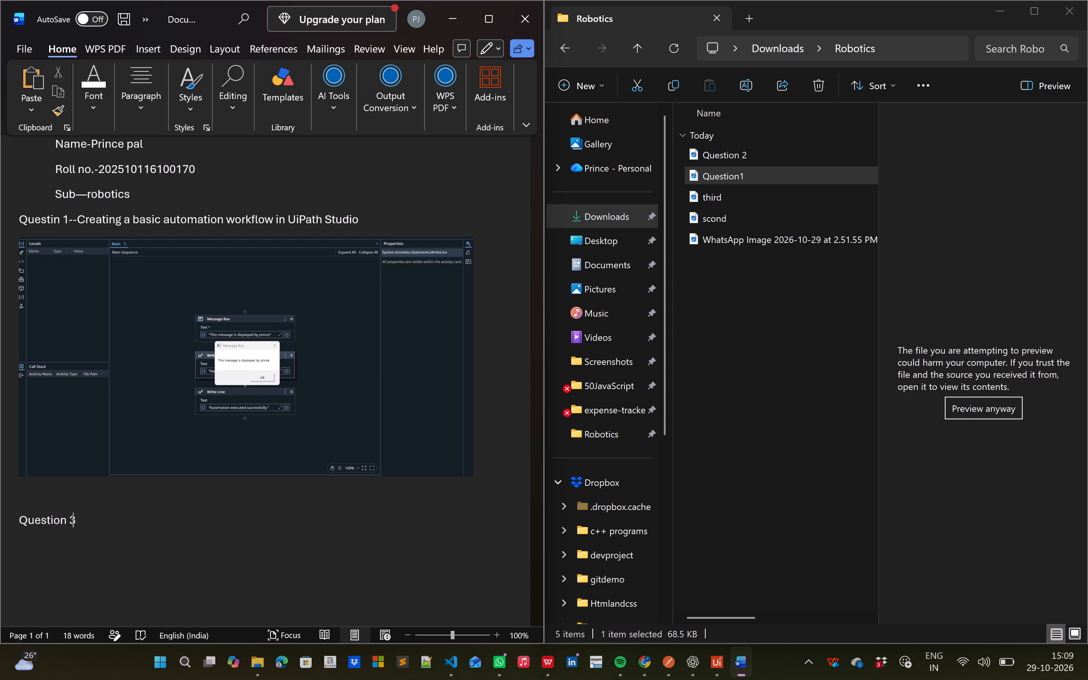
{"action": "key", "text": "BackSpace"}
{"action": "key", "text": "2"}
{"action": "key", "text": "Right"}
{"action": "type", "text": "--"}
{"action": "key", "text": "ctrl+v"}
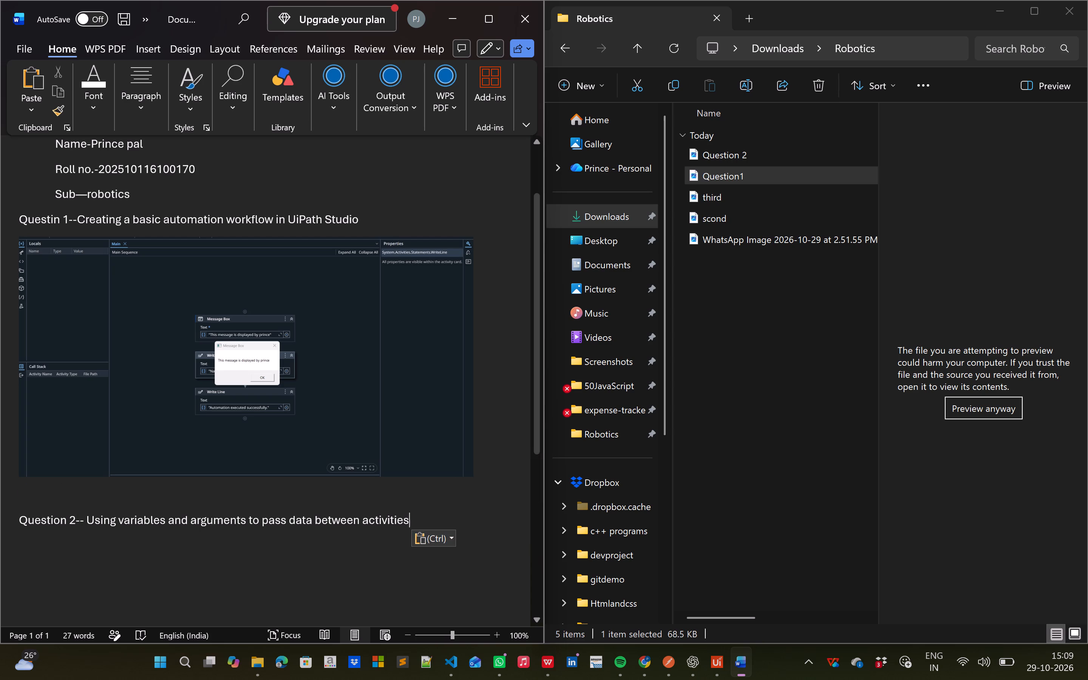
Insert the Question 2 image from the Robotics folder on a new line below the Question 2 heading.
{"action": "left_click", "coordinate": [416, 520]}
{"action": "key", "text": "Return"}
{"action": "scroll", "coordinate": [416, 520], "scroll_direction": "down", "scroll_amount": 2}
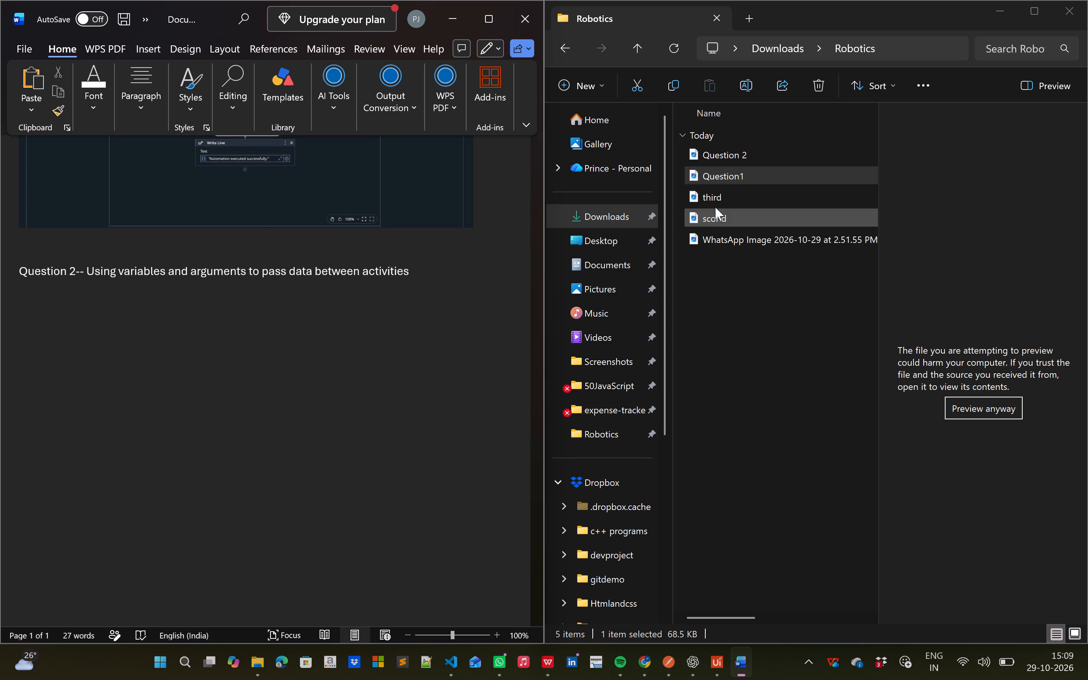
{"action": "left_click_drag", "start_coordinate": [730, 157], "coordinate": [332, 406]}
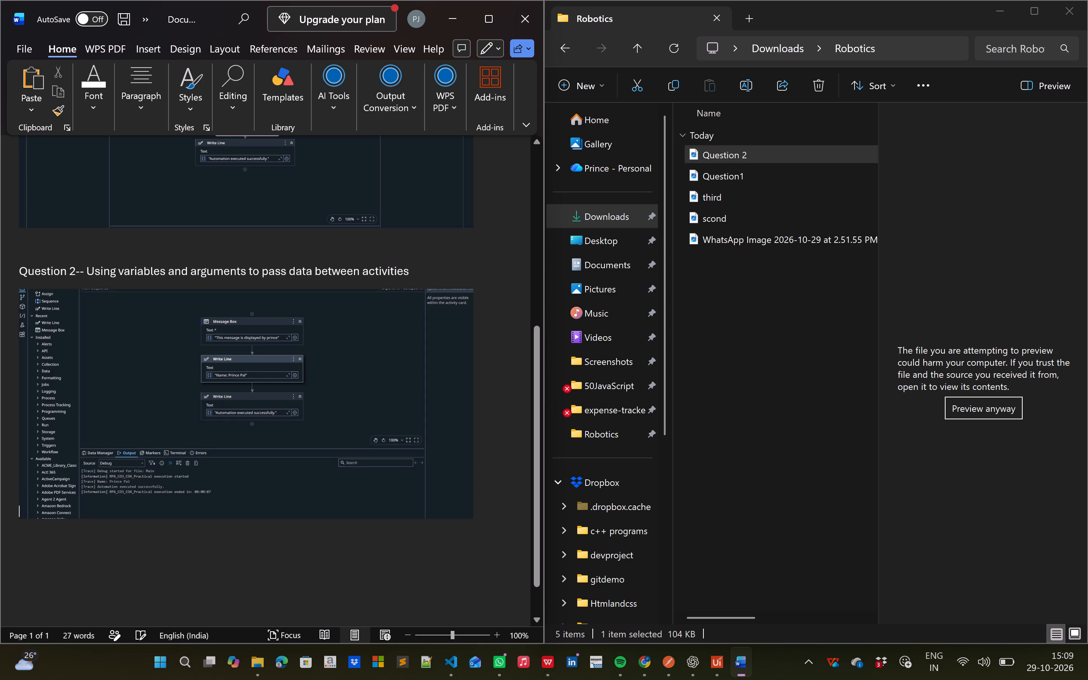
{"action": "scroll", "coordinate": [376, 417], "scroll_direction": "up", "scroll_amount": 3}
{"action": "scroll", "coordinate": [376, 417], "scroll_direction": "down", "scroll_amount": 2}
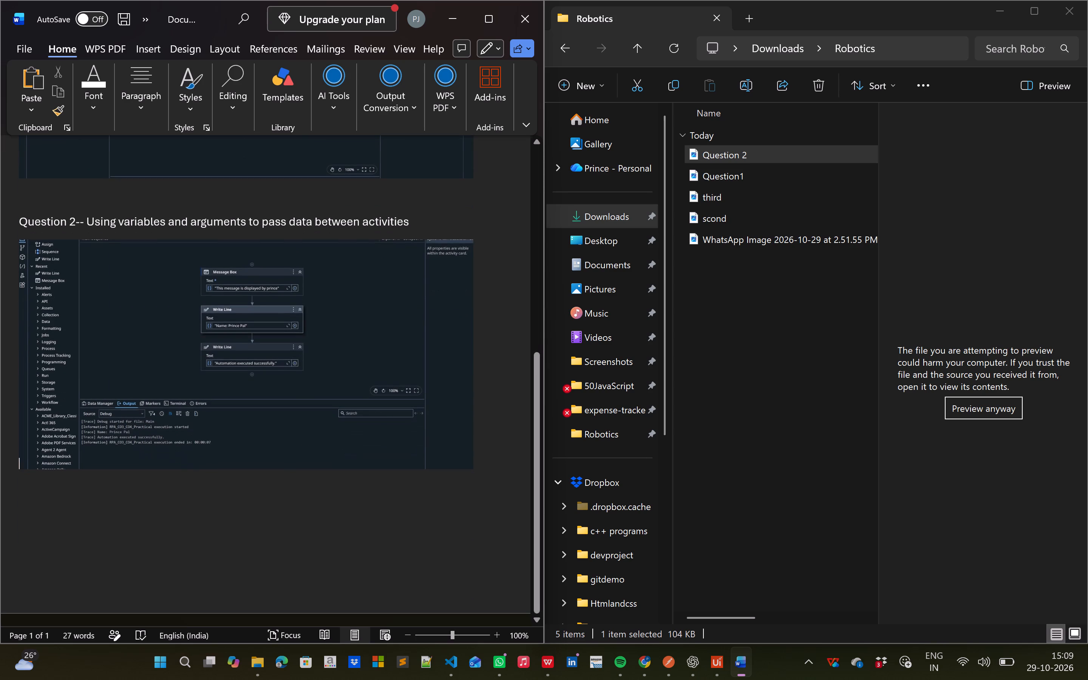
{"action": "scroll", "coordinate": [376, 417], "scroll_direction": "down", "scroll_amount": 2}
Maximize the document window and review the layout of both questions and their screenshots.
{"action": "left_click", "coordinate": [495, 16]}
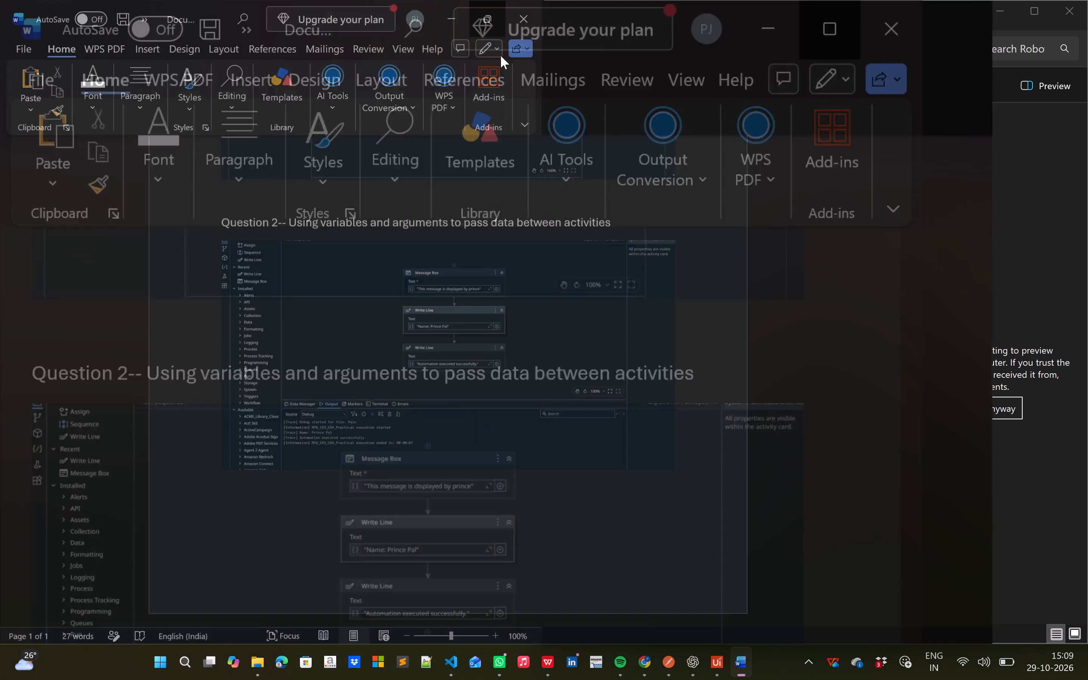
{"action": "scroll", "coordinate": [490, 283], "scroll_direction": "up", "scroll_amount": 3}
{"action": "scroll", "coordinate": [490, 283], "scroll_direction": "down", "scroll_amount": 1}
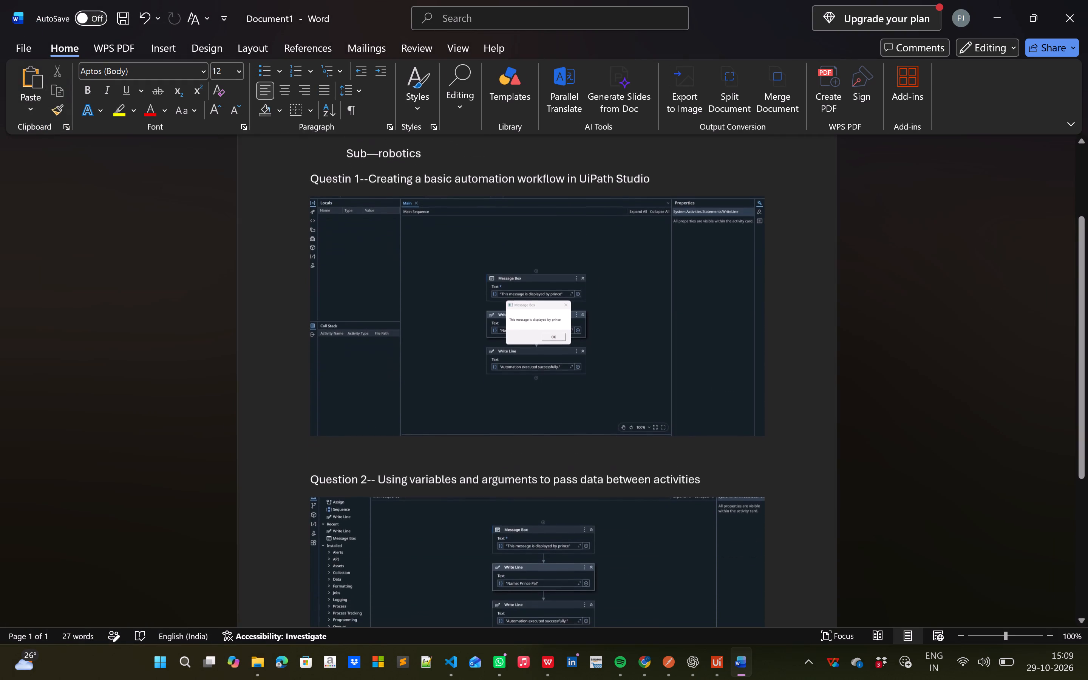
{"action": "scroll", "coordinate": [490, 283], "scroll_direction": "down", "scroll_amount": 3, "text": "ctrl"}
{"action": "right_click", "coordinate": [490, 283]}
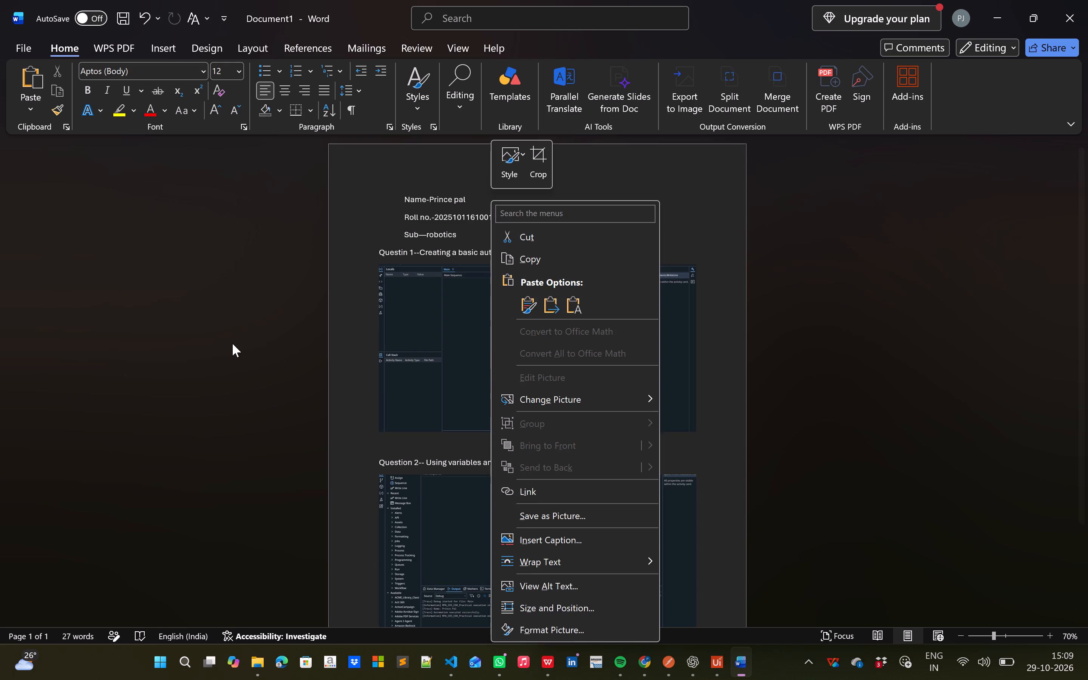
{"action": "left_click", "coordinate": [232, 343]}
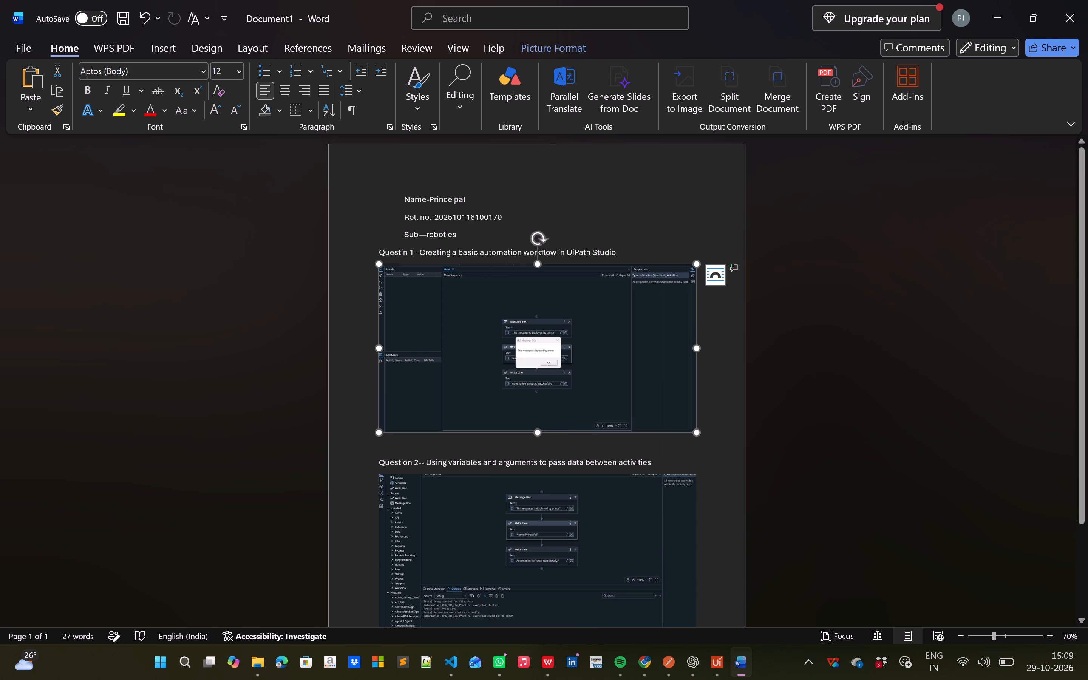
{"action": "left_click", "coordinate": [232, 343]}
{"action": "scroll", "coordinate": [297, 406], "scroll_direction": "down", "scroll_amount": 1}
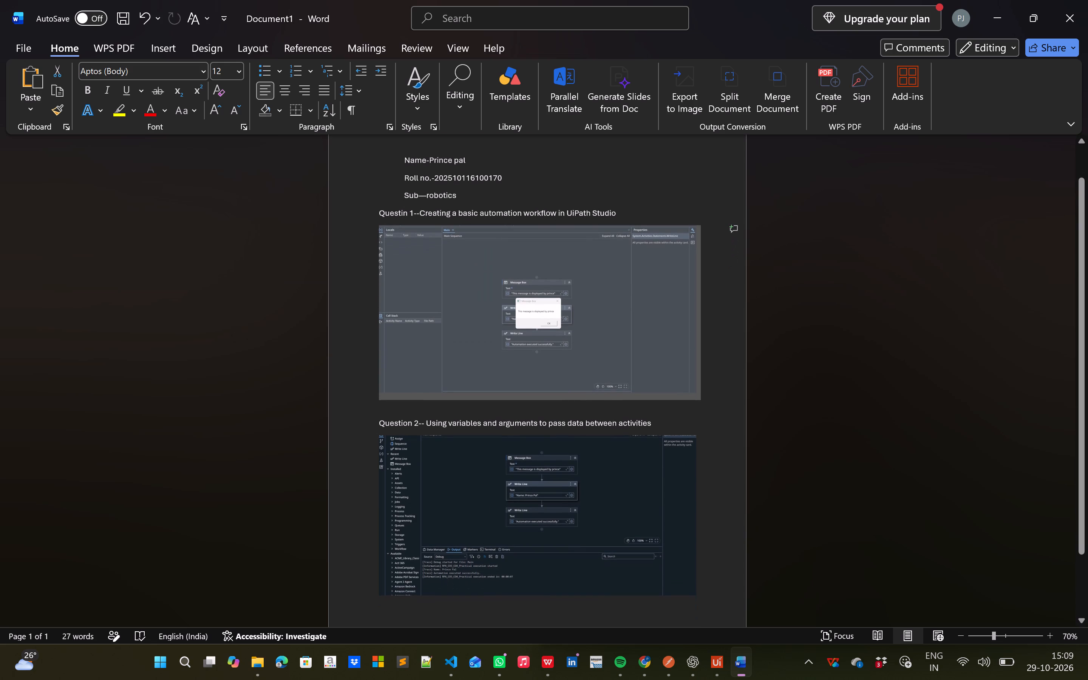
{"action": "left_click", "coordinate": [725, 428]}
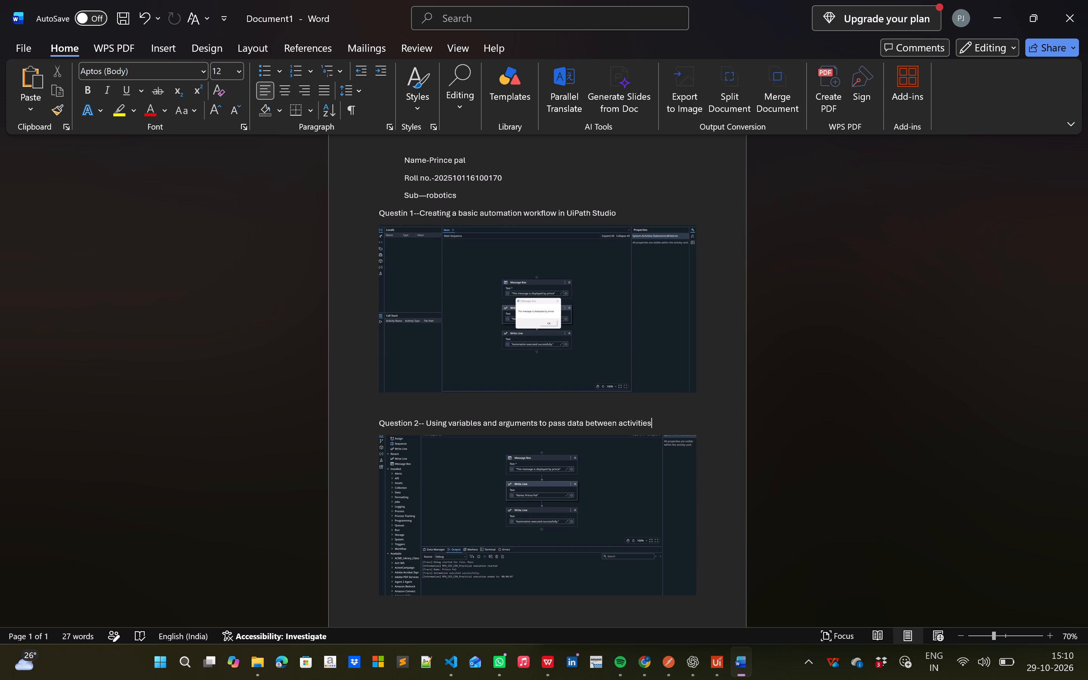
{"action": "scroll", "coordinate": [576, 513], "scroll_direction": "up", "scroll_amount": 3, "text": "ctrl"}
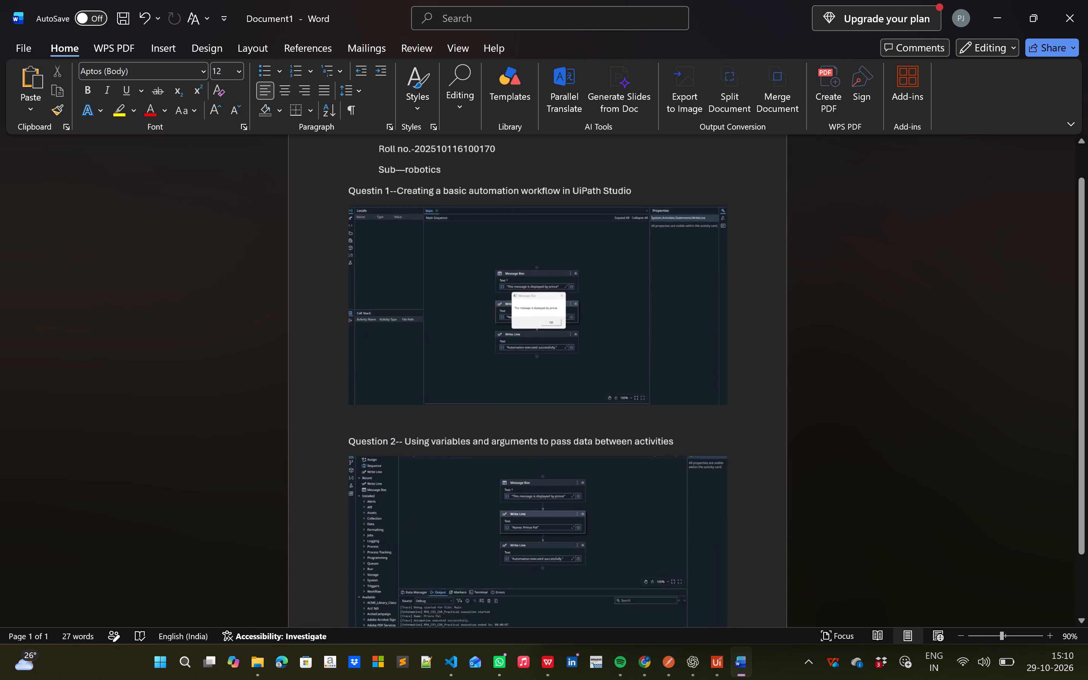
{"action": "scroll", "coordinate": [576, 513], "scroll_direction": "up", "scroll_amount": 3, "text": "ctrl"}
{"action": "scroll", "coordinate": [576, 513], "scroll_direction": "down", "scroll_amount": 1}
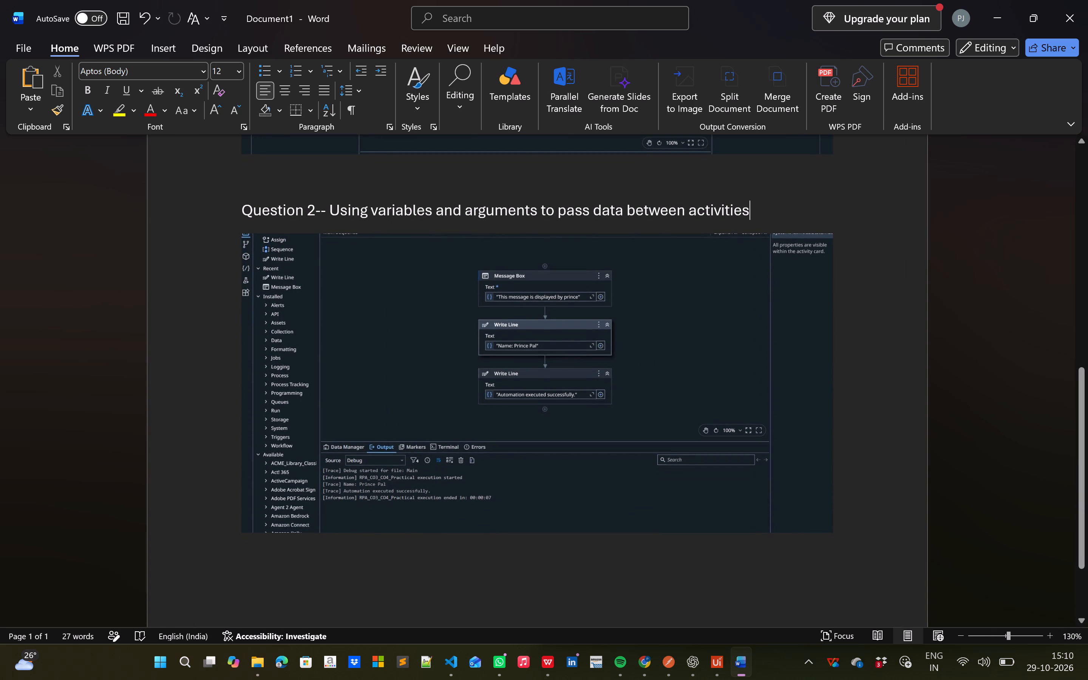
Check the submission instructions and task list on the CA2-ASSIGNMENT page in Chrome against the screenshots in the document.
{"action": "left_click", "coordinate": [461, 660]}
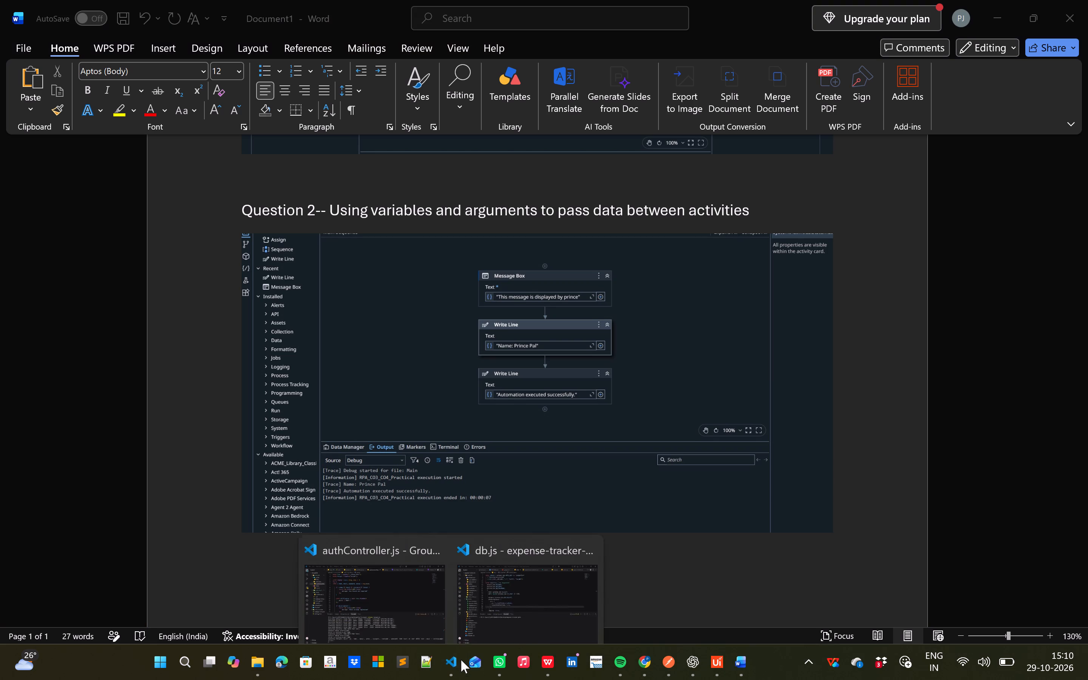
{"action": "left_click", "coordinate": [647, 668]}
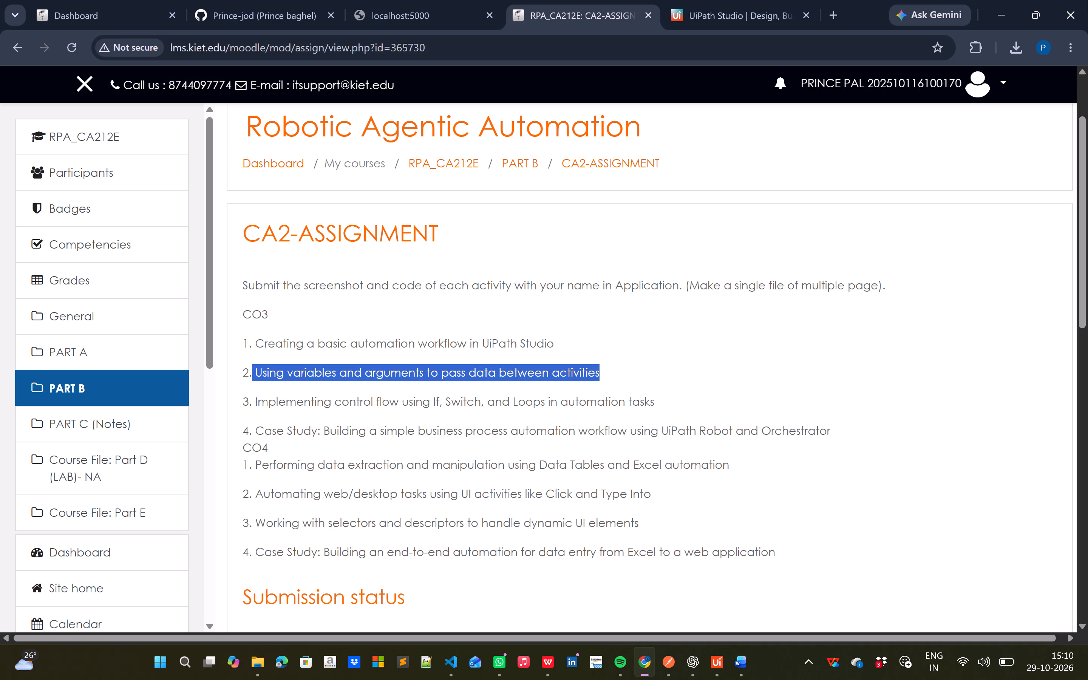
{"action": "left_click", "coordinate": [998, 12]}
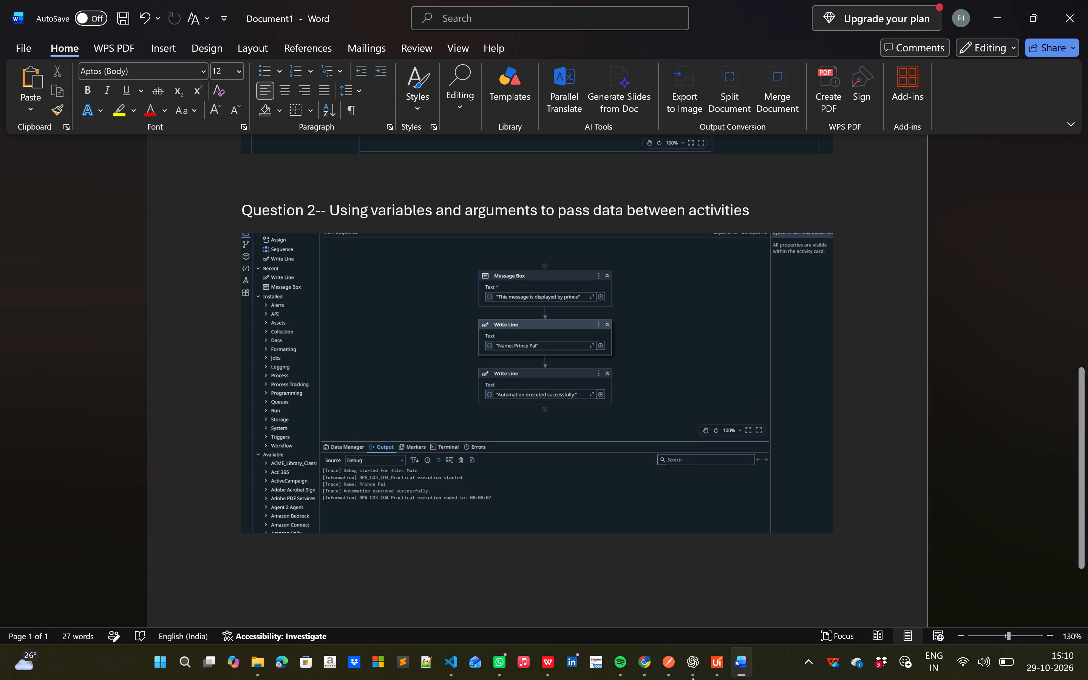
{"action": "left_click", "coordinate": [642, 666]}
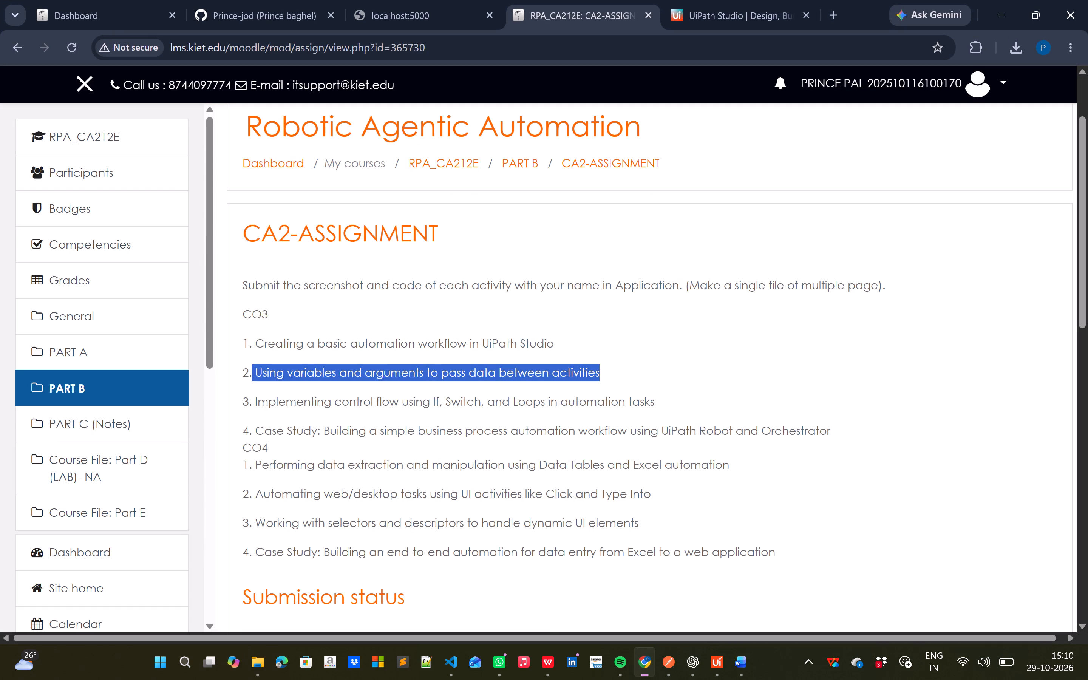
{"action": "left_click", "coordinate": [1007, 5]}
{"action": "scroll", "coordinate": [570, 339], "scroll_direction": "up", "scroll_amount": 2}
{"action": "right_click", "coordinate": [570, 339]}
{"action": "scroll", "coordinate": [570, 339], "scroll_direction": "down", "scroll_amount": 1}
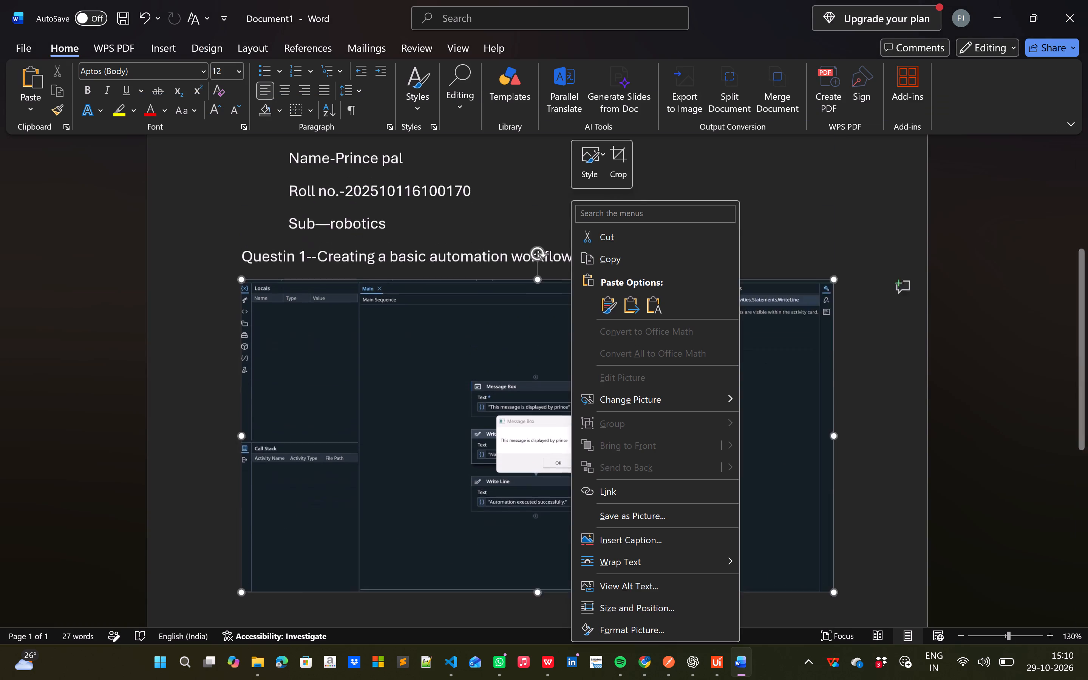
{"action": "scroll", "coordinate": [570, 339], "scroll_direction": "down", "scroll_amount": 1}
{"action": "scroll", "coordinate": [495, 437], "scroll_direction": "up", "scroll_amount": 1}
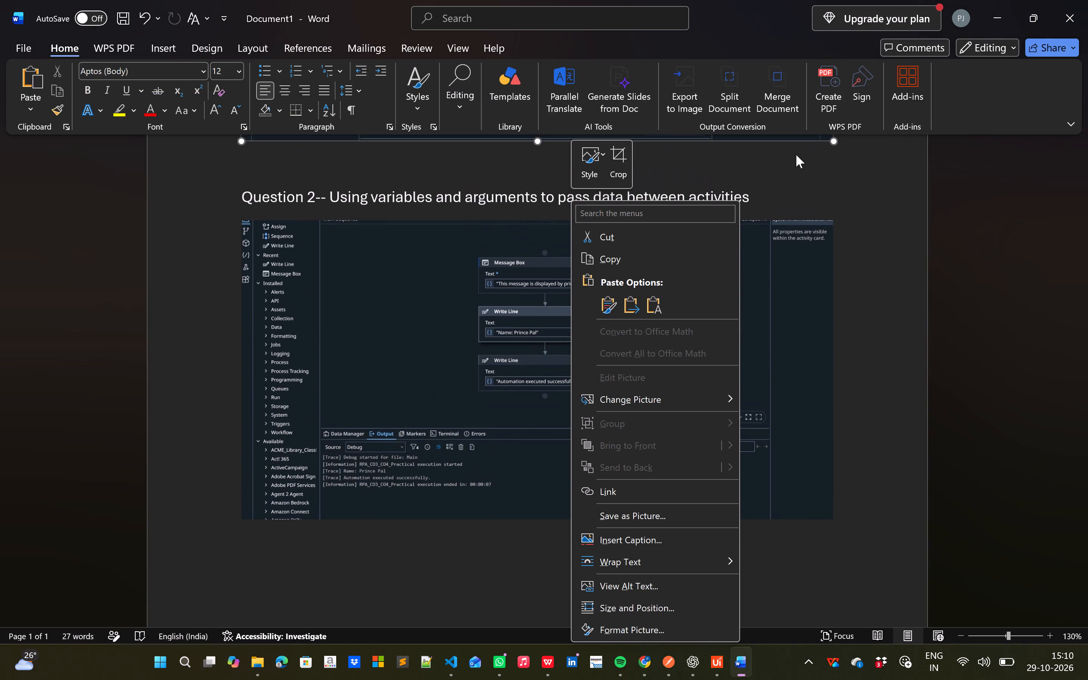
{"action": "left_click", "coordinate": [782, 187]}
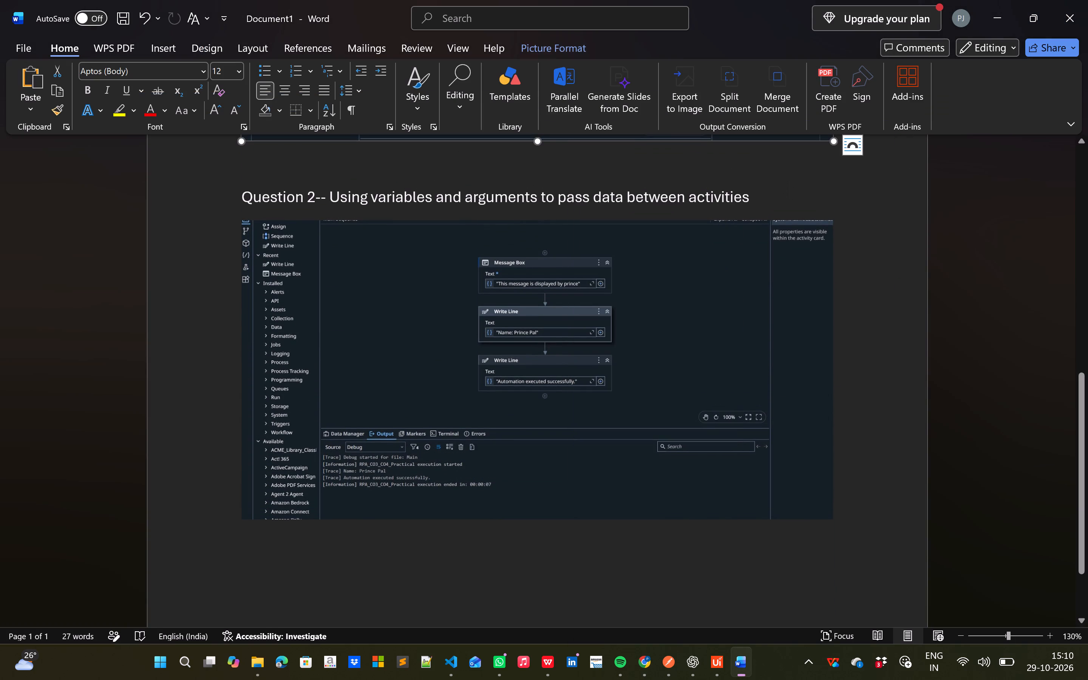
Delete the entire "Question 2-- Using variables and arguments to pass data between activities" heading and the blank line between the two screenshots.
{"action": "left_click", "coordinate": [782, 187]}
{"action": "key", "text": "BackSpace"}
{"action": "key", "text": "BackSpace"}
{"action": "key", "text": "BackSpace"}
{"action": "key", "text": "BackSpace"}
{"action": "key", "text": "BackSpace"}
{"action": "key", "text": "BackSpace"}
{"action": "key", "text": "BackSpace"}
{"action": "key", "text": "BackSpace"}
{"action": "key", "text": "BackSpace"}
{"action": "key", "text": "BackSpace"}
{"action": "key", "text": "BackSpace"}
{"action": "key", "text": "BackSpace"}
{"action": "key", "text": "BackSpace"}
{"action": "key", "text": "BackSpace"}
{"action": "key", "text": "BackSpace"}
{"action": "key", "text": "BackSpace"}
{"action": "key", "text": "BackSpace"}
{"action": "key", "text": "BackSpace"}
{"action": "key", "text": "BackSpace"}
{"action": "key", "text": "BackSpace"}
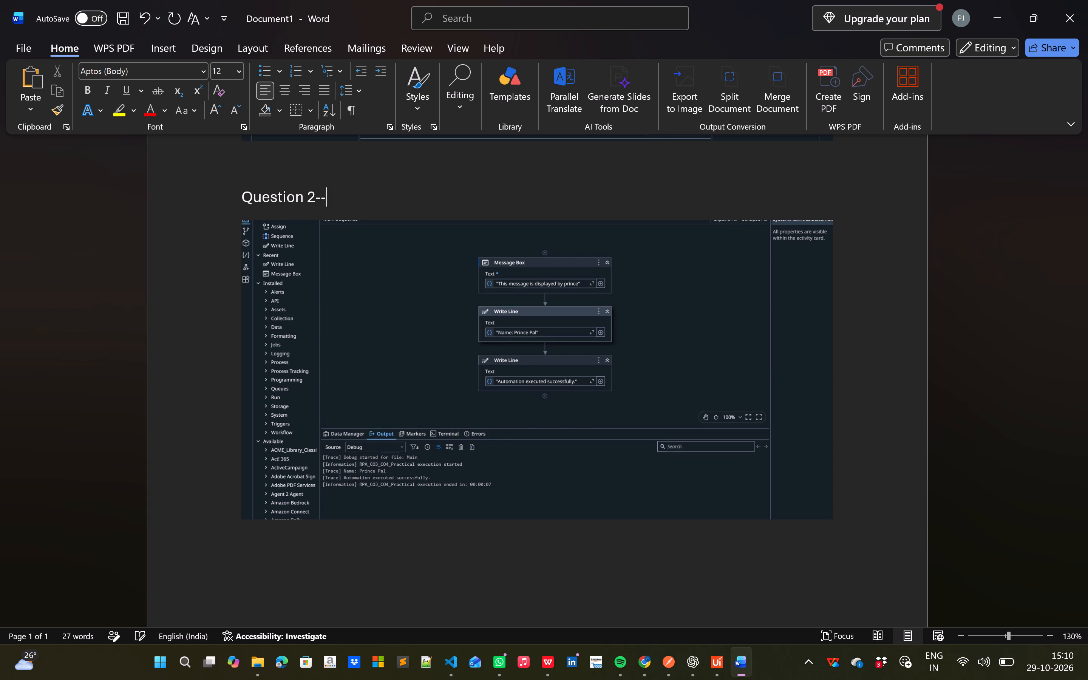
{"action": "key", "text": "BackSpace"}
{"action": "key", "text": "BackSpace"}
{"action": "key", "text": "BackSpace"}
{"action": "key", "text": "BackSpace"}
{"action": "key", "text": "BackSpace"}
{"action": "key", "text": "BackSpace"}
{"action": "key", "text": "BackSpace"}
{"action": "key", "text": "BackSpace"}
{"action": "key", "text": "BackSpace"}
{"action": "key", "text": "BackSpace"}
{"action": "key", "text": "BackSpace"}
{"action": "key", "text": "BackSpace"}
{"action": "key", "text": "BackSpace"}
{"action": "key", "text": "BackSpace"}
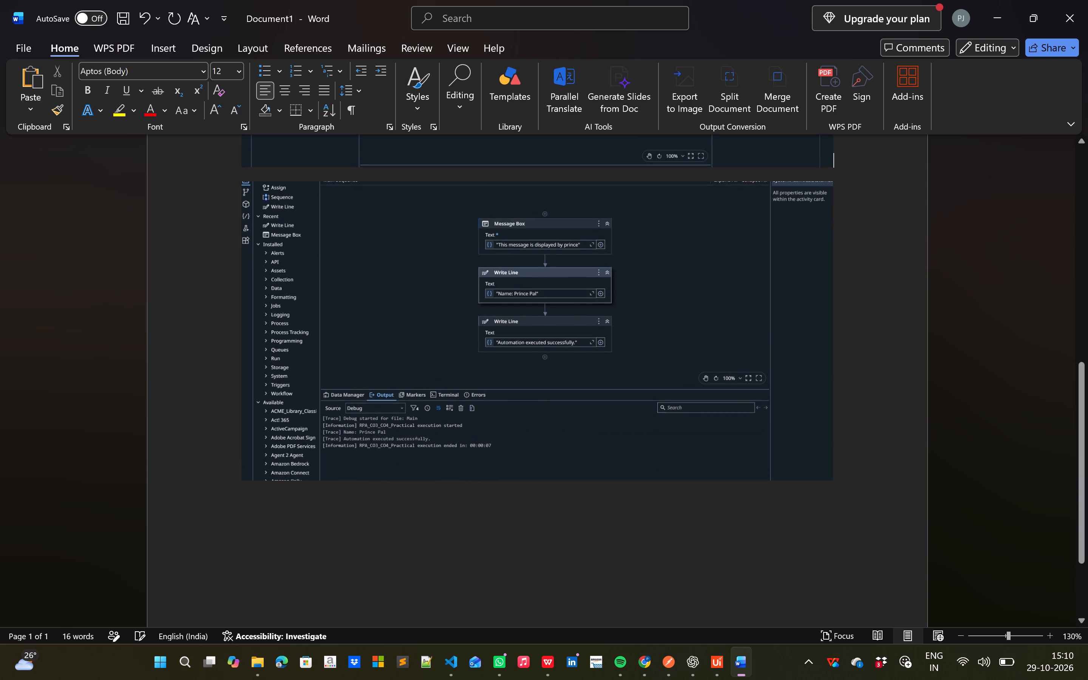
Add the heading "Quetsion 2--- Using variables and arguments to pass data between activities" below the second screenshot, copying the title from the assignment page in Chrome.
{"action": "scroll", "coordinate": [782, 187], "scroll_direction": "up", "scroll_amount": 1}
{"action": "scroll", "coordinate": [782, 187], "scroll_direction": "down", "scroll_amount": 1}
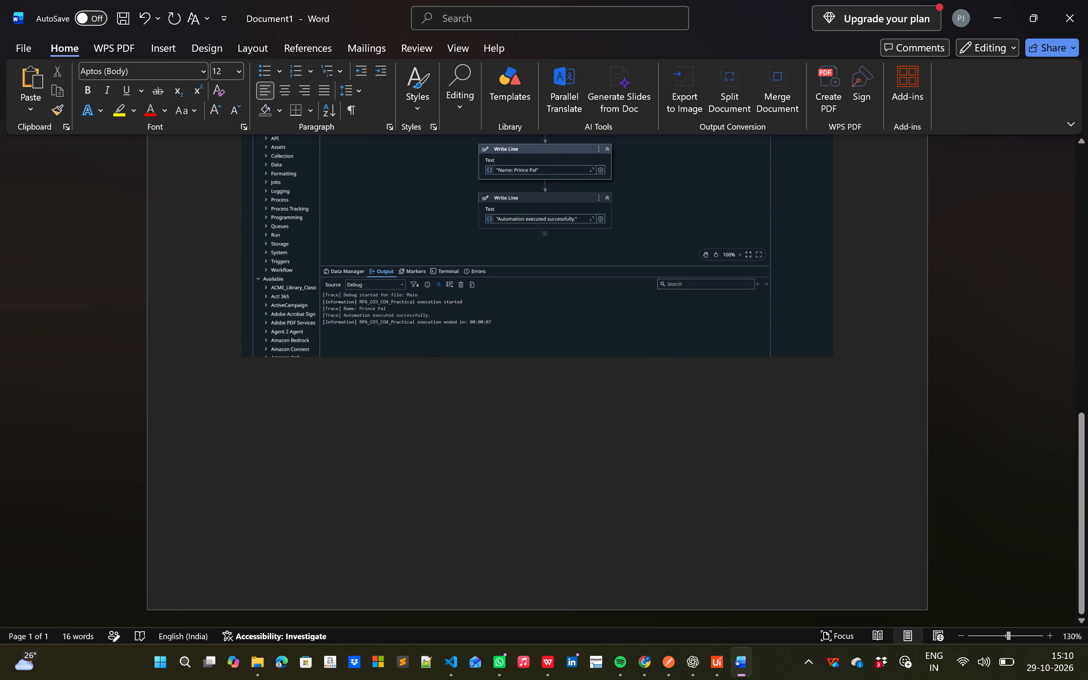
{"action": "left_click", "coordinate": [867, 330]}
{"action": "key", "text": "Return"}
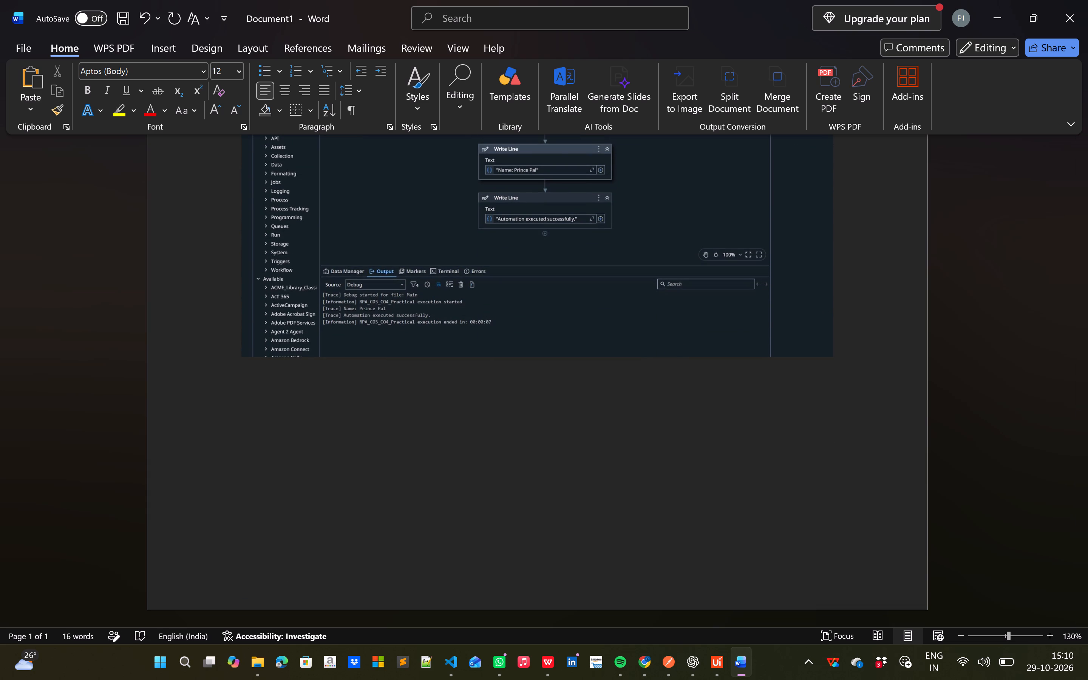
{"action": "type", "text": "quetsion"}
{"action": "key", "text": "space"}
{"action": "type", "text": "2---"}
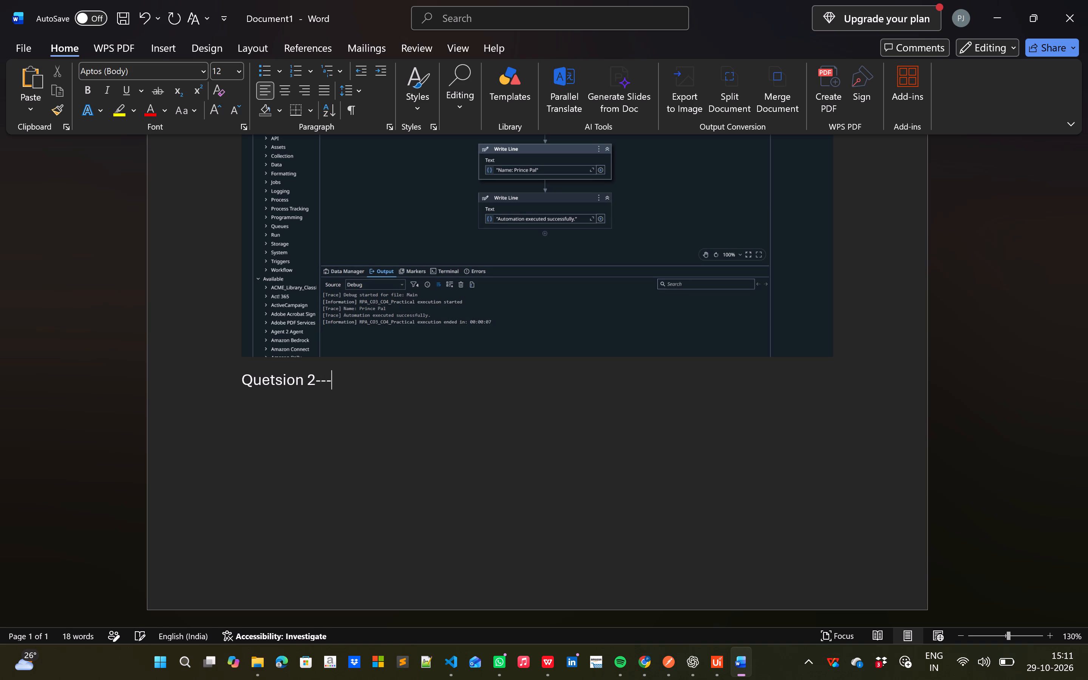
{"action": "left_click", "coordinate": [646, 661]}
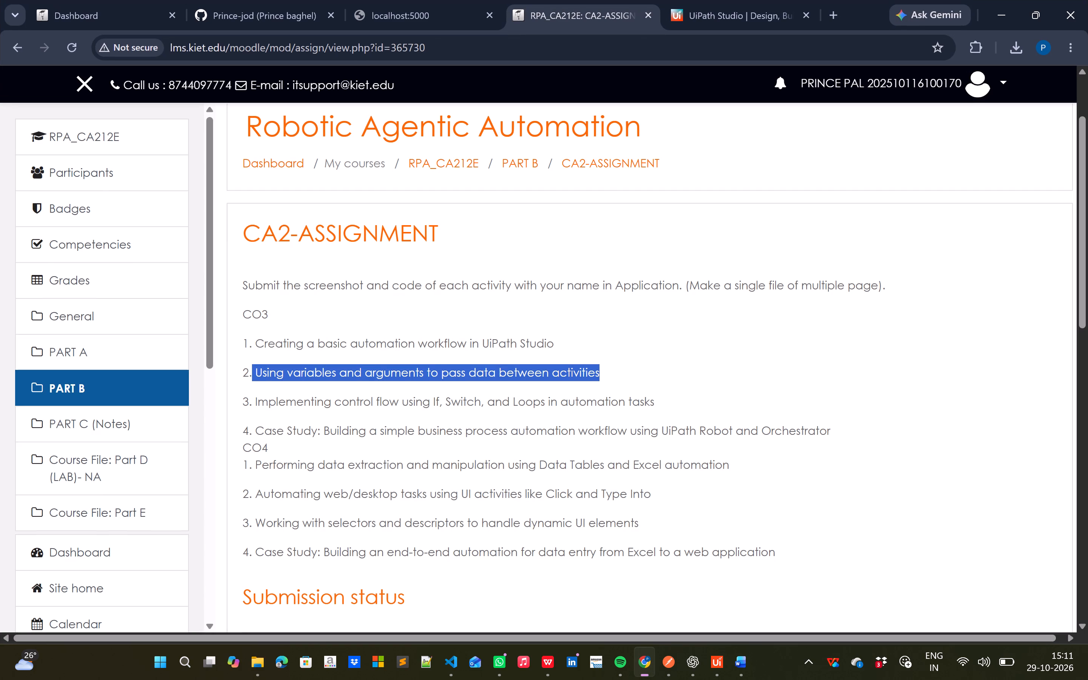
{"action": "key", "text": "ctrl+c"}
{"action": "left_click", "coordinate": [1000, 13]}
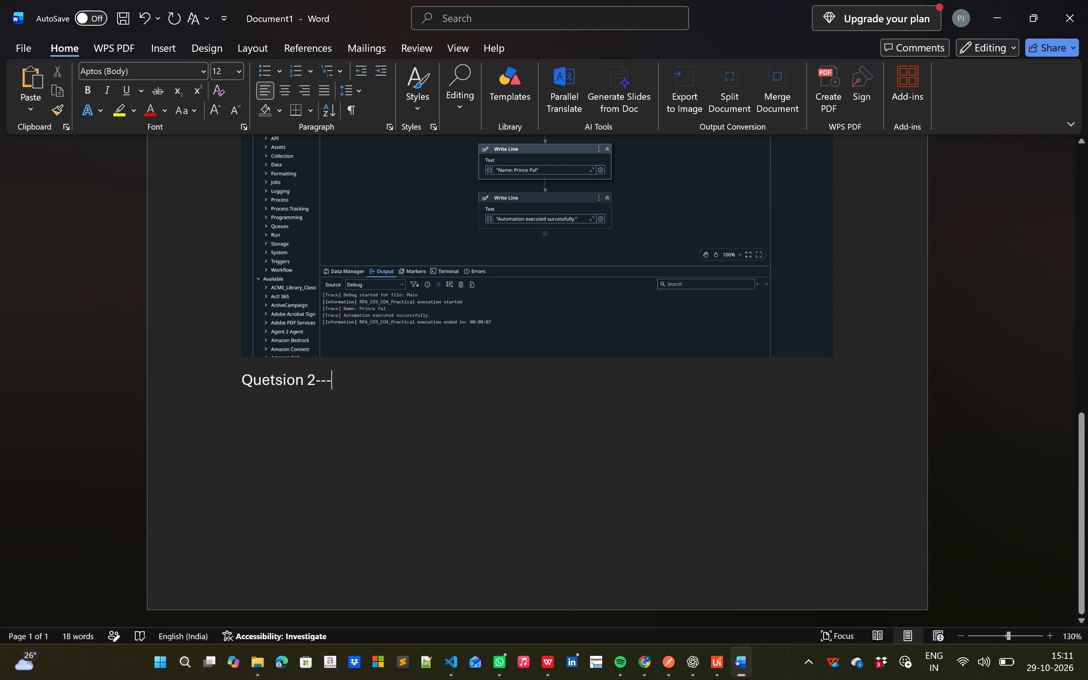
{"action": "left_click", "coordinate": [389, 385]}
{"action": "key", "text": "ctrl+v"}
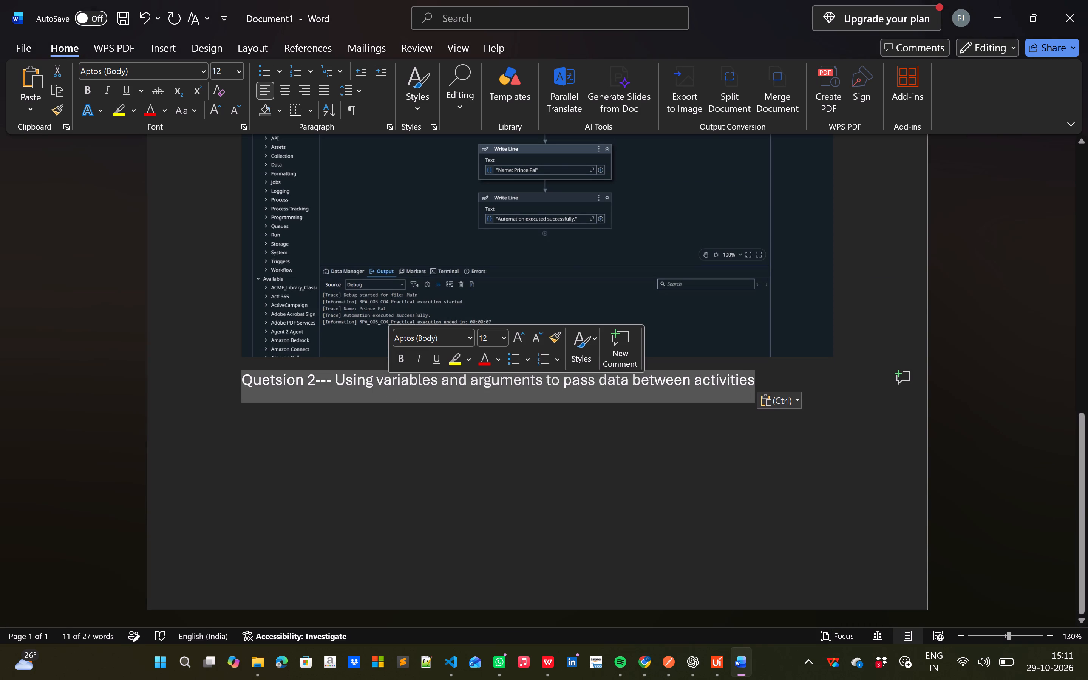
{"action": "left_click", "coordinate": [767, 369]}
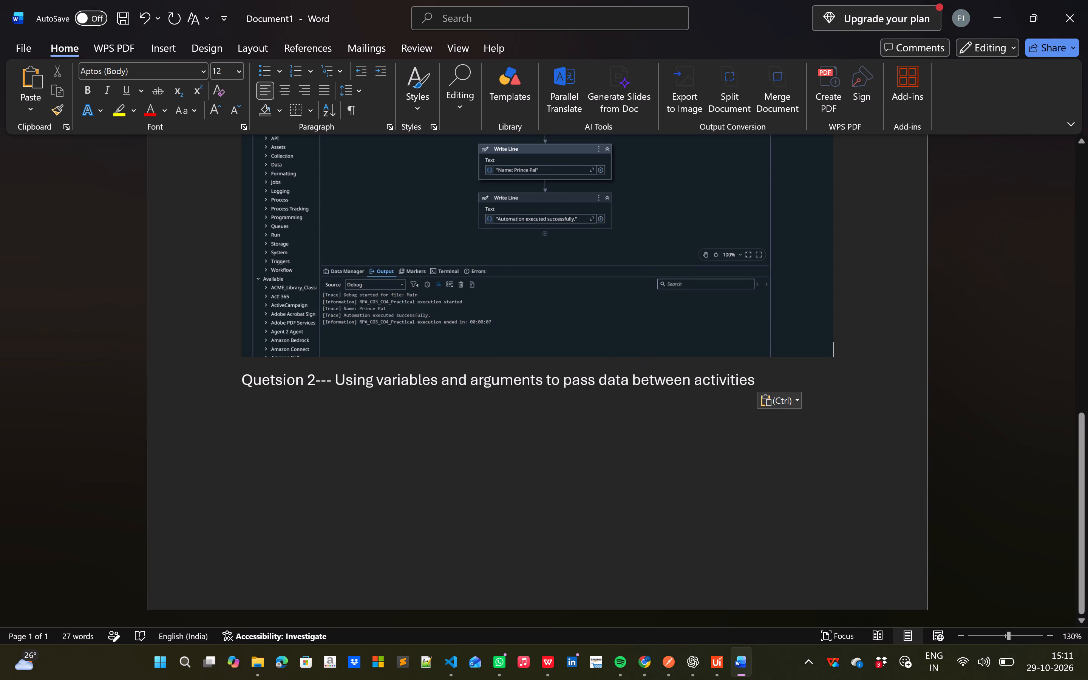
{"action": "key", "text": "Down"}
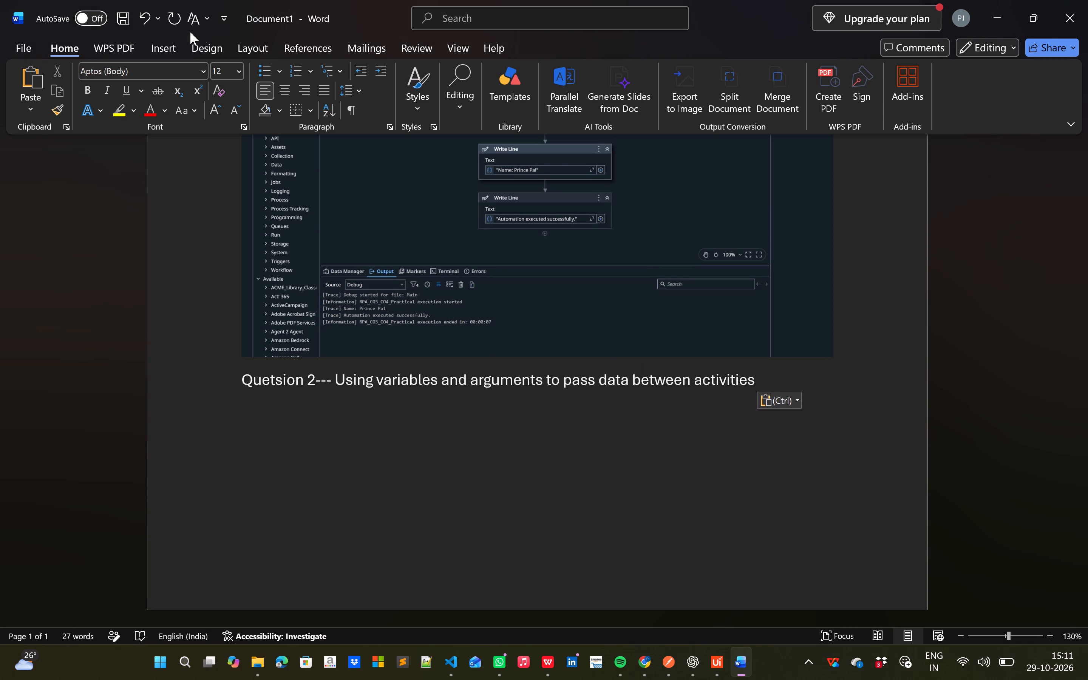
{"action": "left_click", "coordinate": [378, 460]}
Save the document under the file name "Prince (robotics)".
{"action": "key", "text": "ctrl+s"}
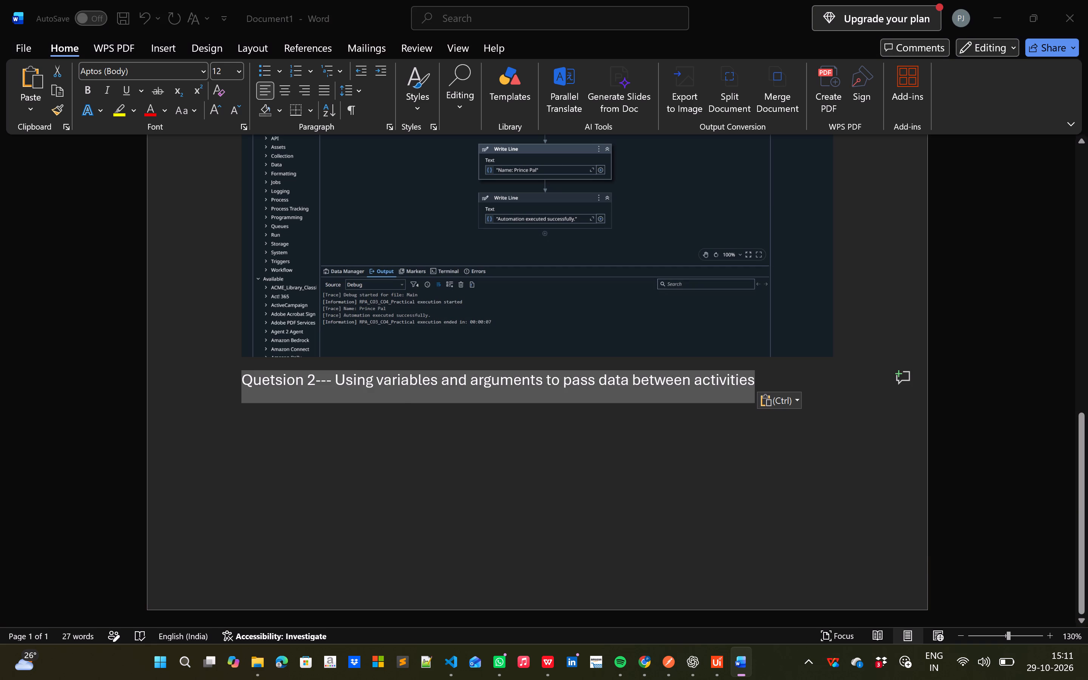
{"action": "left_click", "coordinate": [479, 282]}
{"action": "key", "text": "BackSpace"}
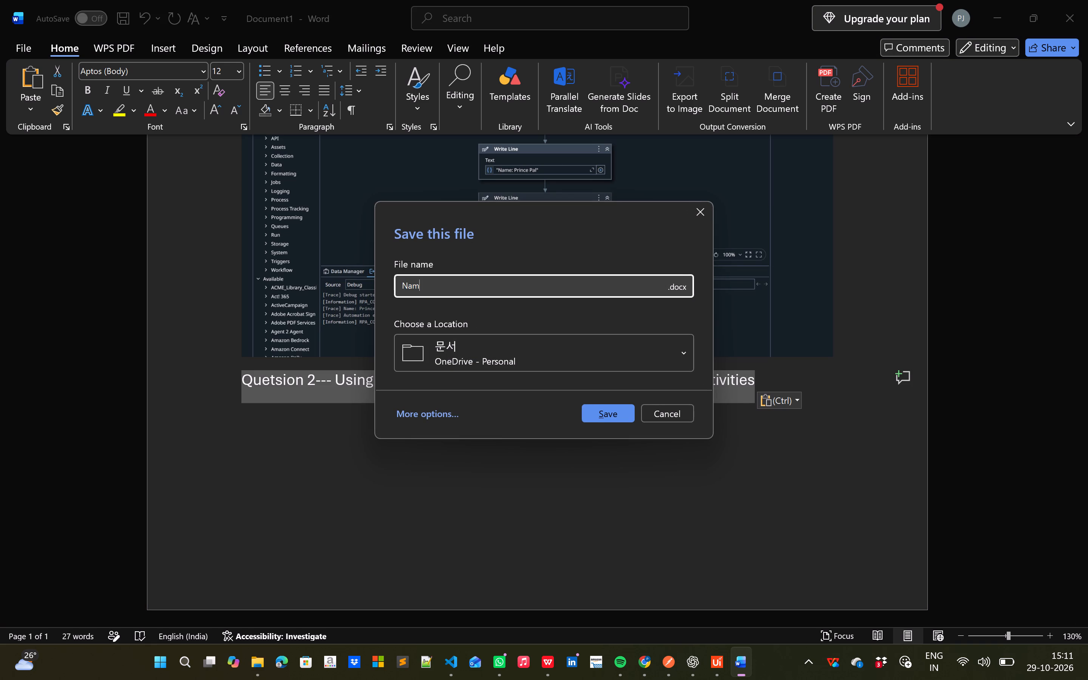
{"action": "key", "text": "BackSpace"}
{"action": "key", "text": "BackSpace"}
{"action": "key", "text": "BackSpace"}
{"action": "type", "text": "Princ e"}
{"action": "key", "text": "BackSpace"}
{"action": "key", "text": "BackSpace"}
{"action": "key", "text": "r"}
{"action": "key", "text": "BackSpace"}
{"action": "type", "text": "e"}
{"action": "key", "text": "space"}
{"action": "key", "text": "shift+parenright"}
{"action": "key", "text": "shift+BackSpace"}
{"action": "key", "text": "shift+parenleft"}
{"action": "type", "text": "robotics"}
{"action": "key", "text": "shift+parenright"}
{"action": "left_click", "coordinate": [641, 355]}
{"action": "left_click", "coordinate": [520, 90]}
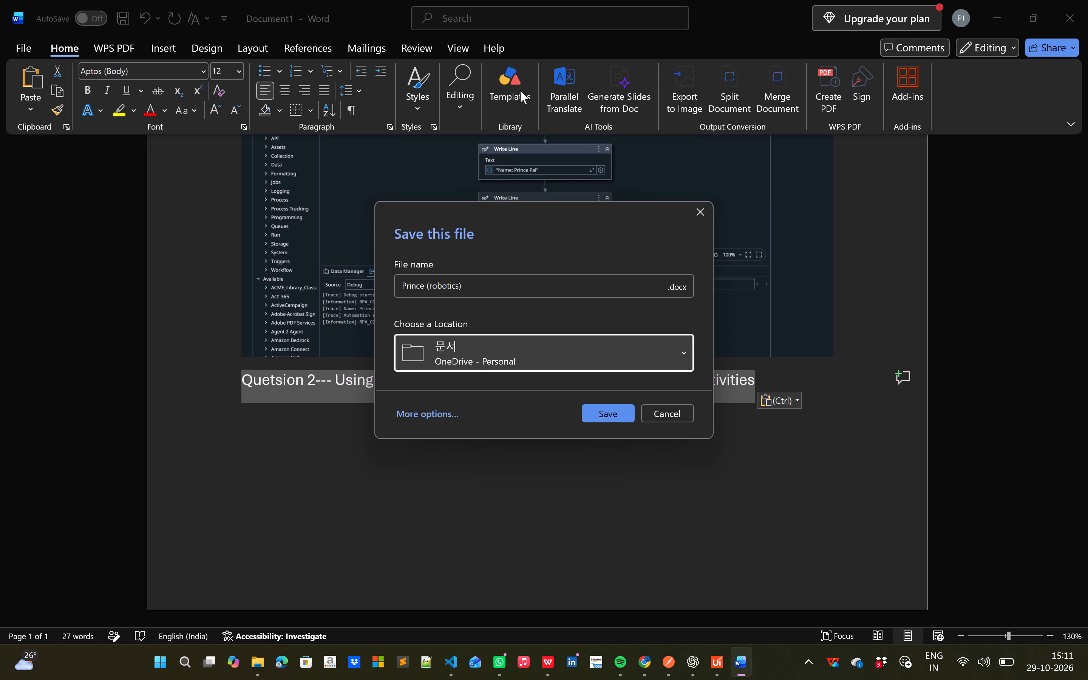
{"action": "left_click", "coordinate": [612, 411]}
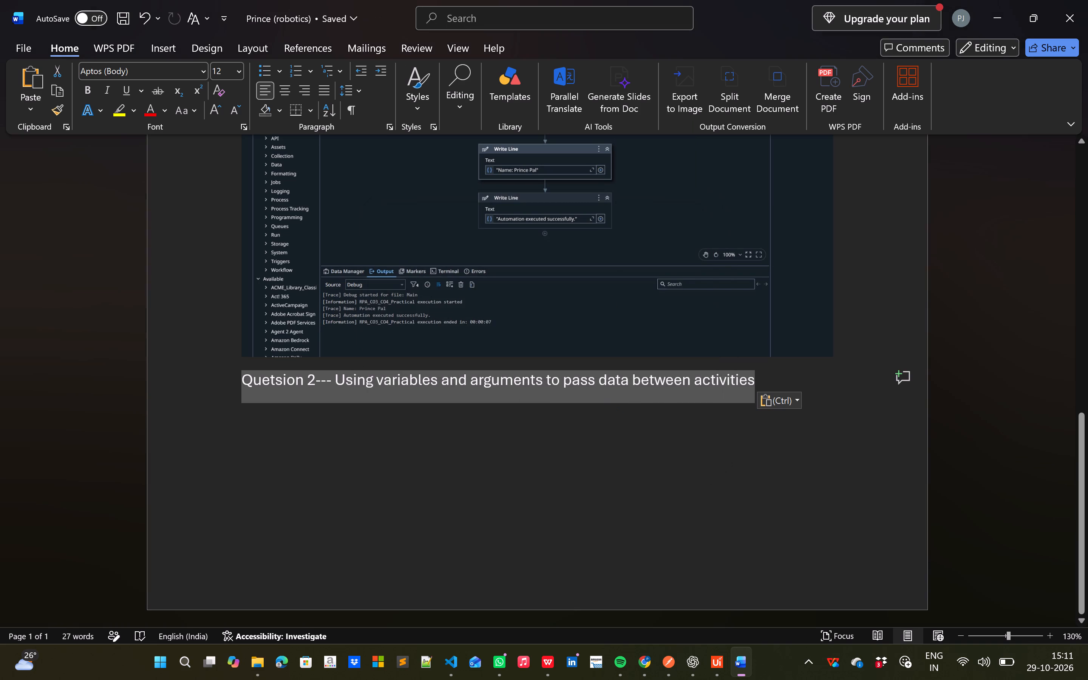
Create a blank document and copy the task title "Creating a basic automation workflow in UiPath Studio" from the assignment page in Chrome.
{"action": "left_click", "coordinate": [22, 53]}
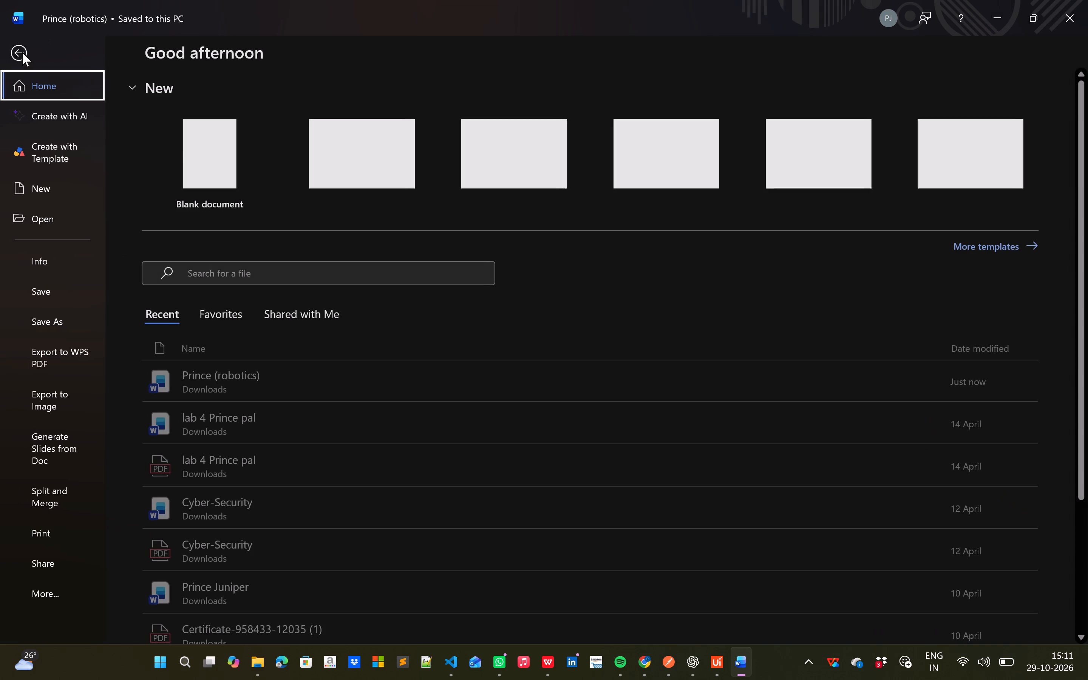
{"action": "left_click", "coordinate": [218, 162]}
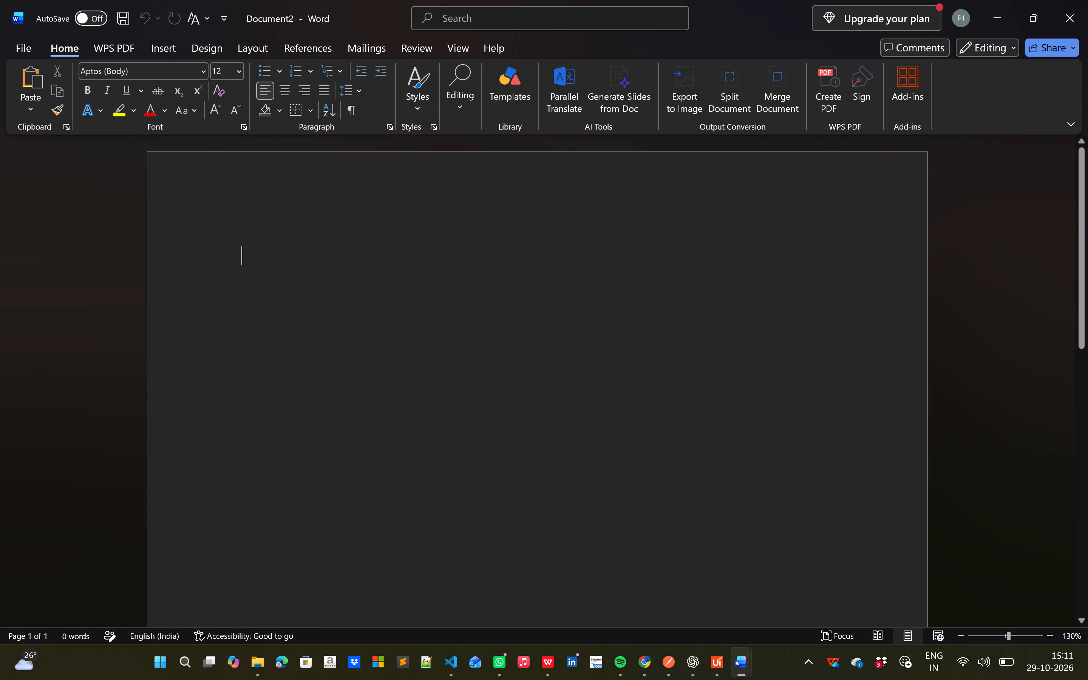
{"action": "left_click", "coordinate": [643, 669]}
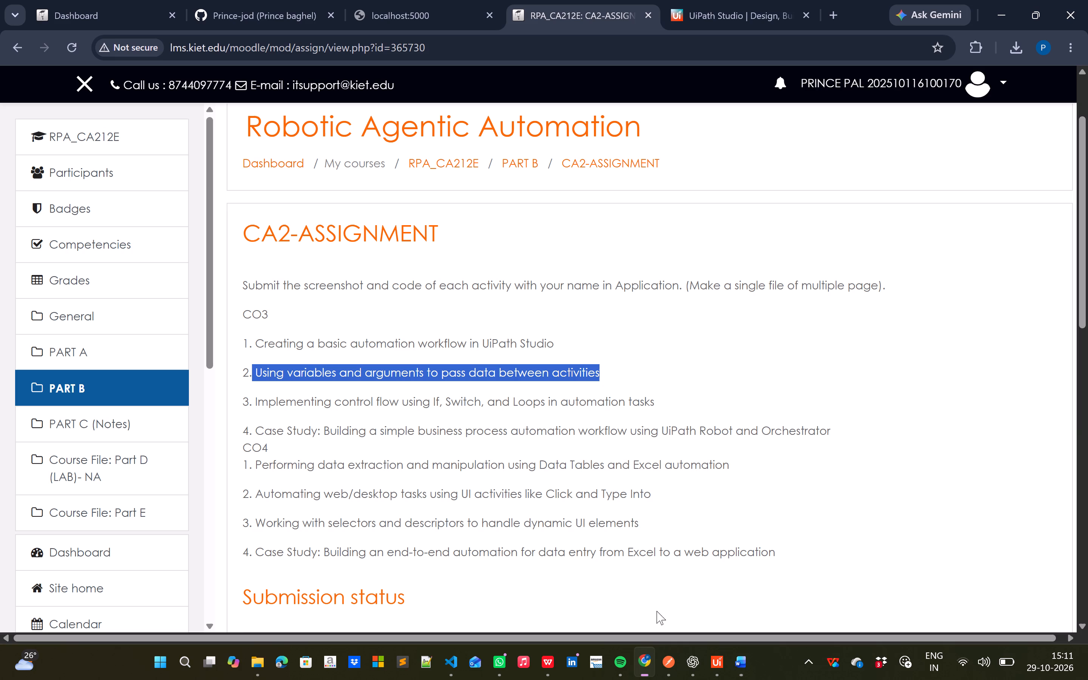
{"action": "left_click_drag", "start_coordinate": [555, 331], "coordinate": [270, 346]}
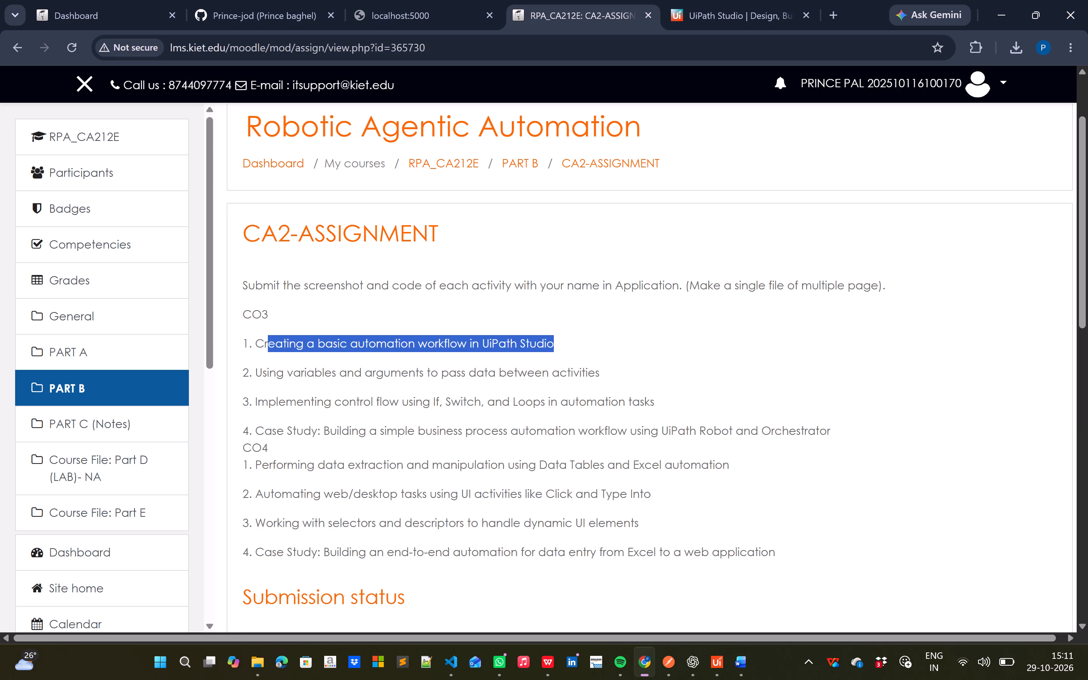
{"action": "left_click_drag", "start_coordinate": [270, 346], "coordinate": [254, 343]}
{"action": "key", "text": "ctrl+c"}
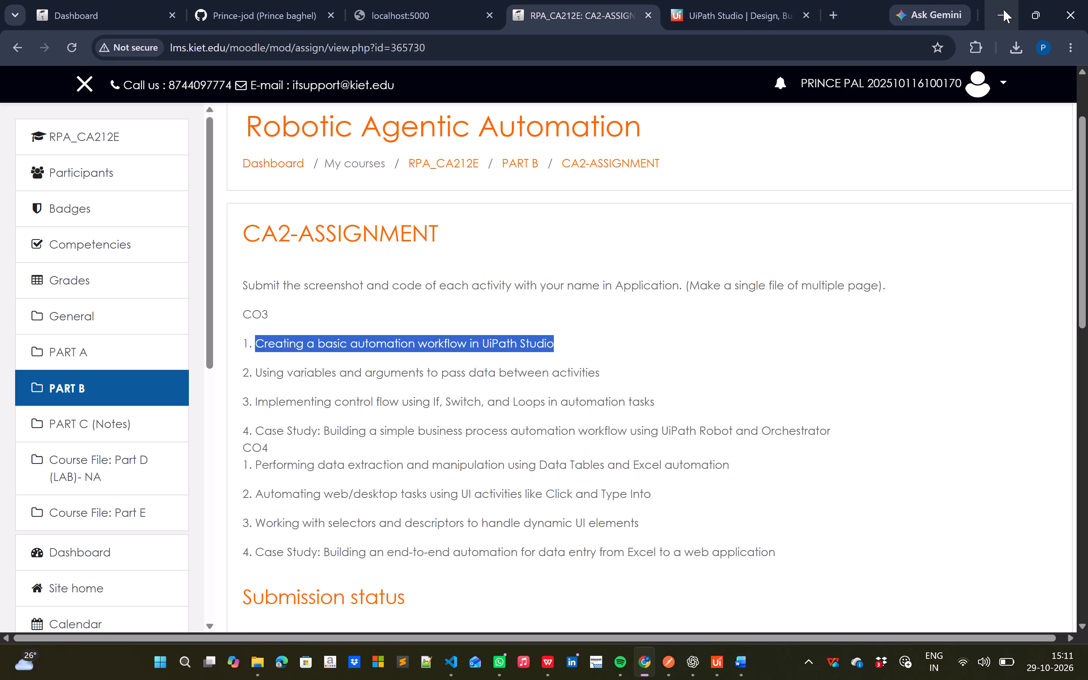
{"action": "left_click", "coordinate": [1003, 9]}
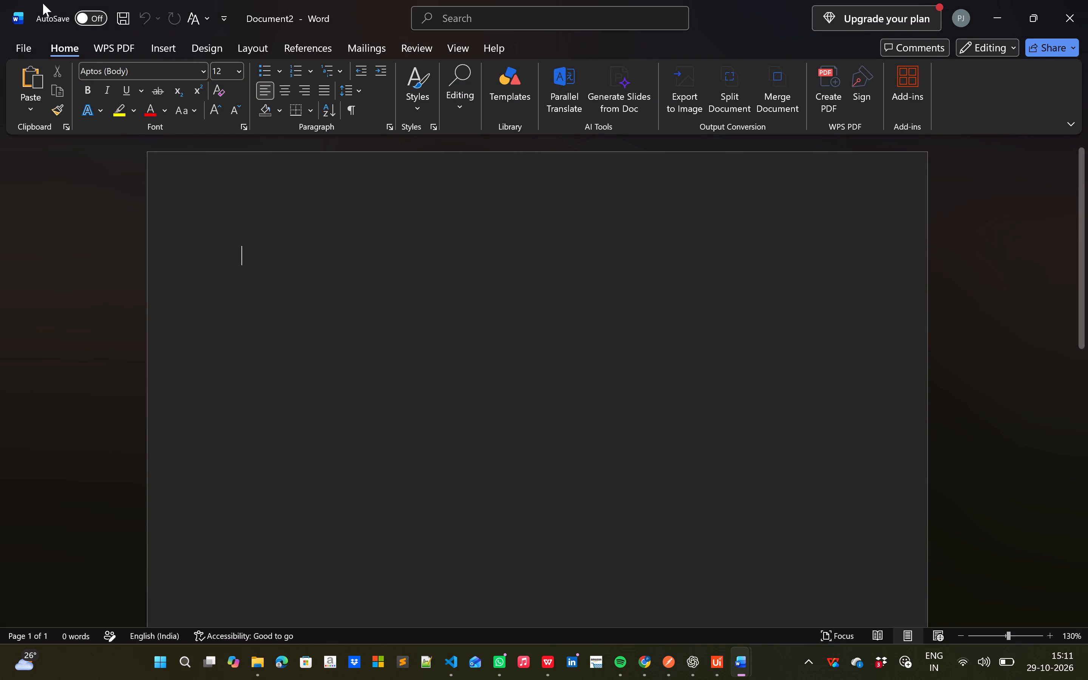
Copy the name, roll number and subject lines from the Prince (robotics) document into a new blank document.
{"action": "left_click", "coordinate": [25, 49]}
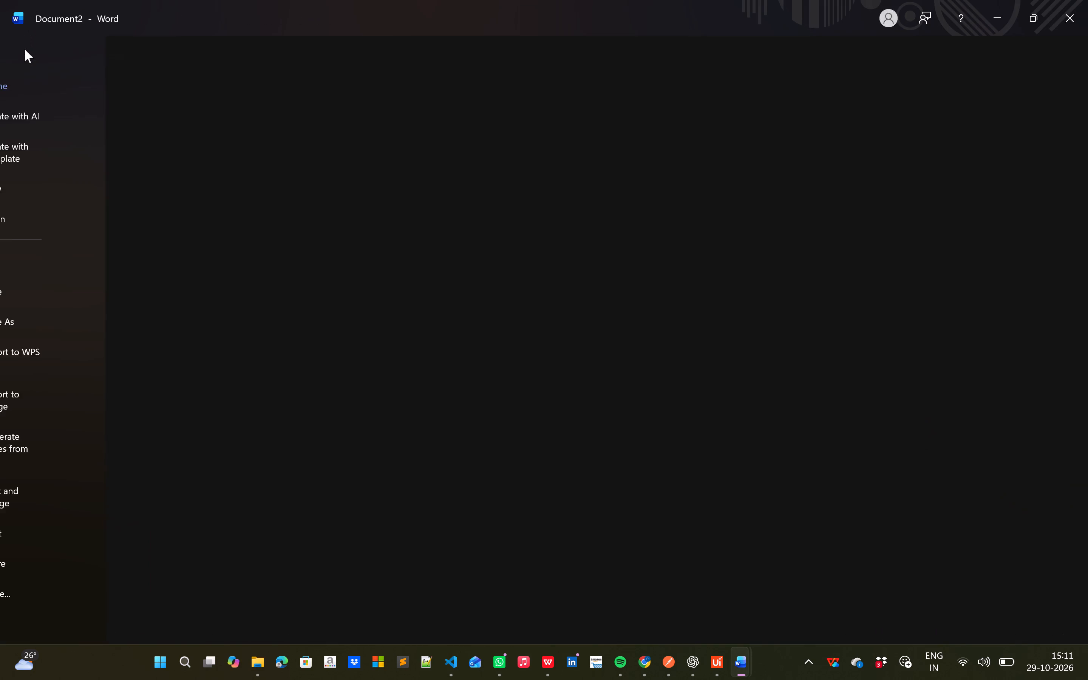
{"action": "left_click", "coordinate": [224, 385]}
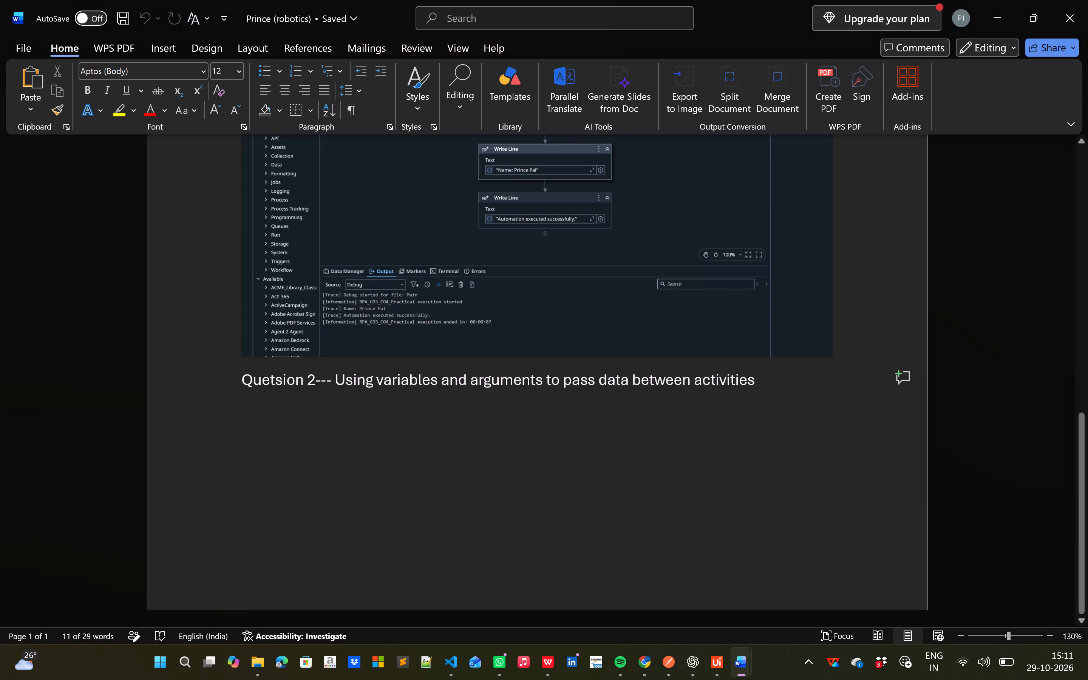
{"action": "scroll", "coordinate": [423, 387], "scroll_direction": "up", "scroll_amount": 10}
{"action": "left_click_drag", "start_coordinate": [402, 318], "coordinate": [294, 252]}
{"action": "key", "text": "ctrl+c"}
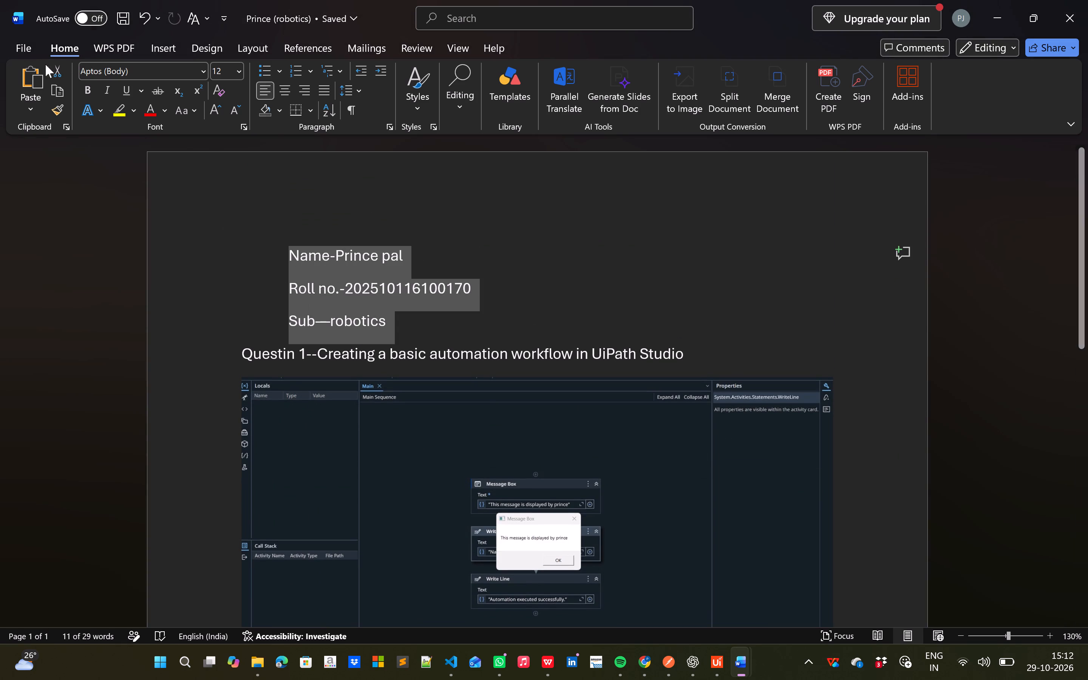
{"action": "left_click", "coordinate": [34, 51]}
{"action": "left_click", "coordinate": [189, 159]}
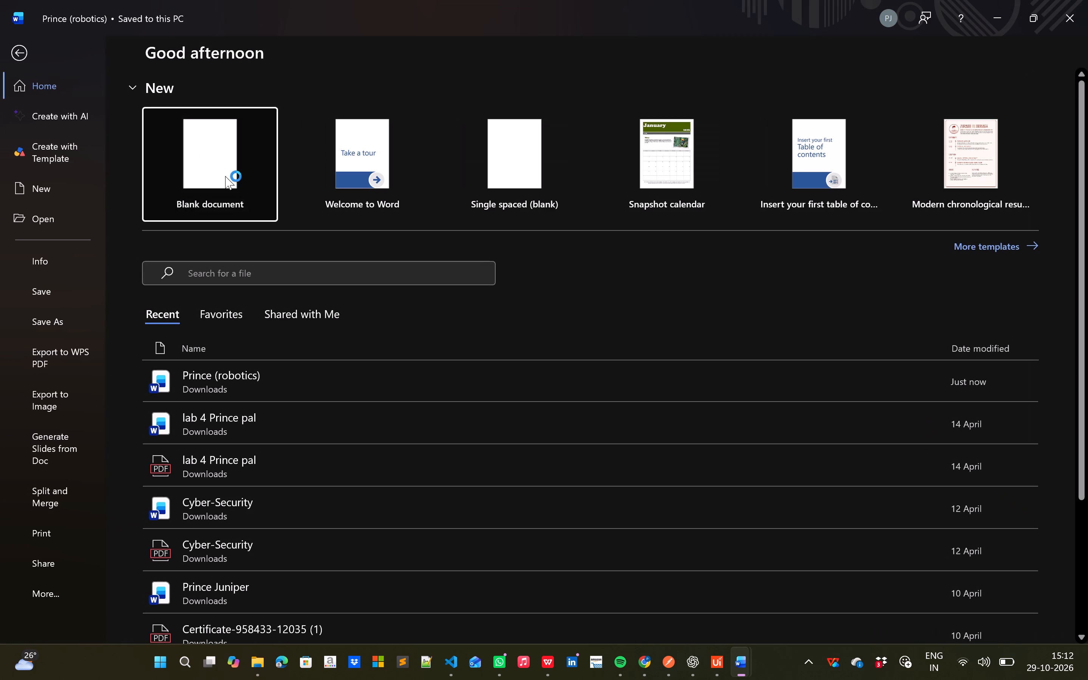
{"action": "key", "text": "ctrl+v"}
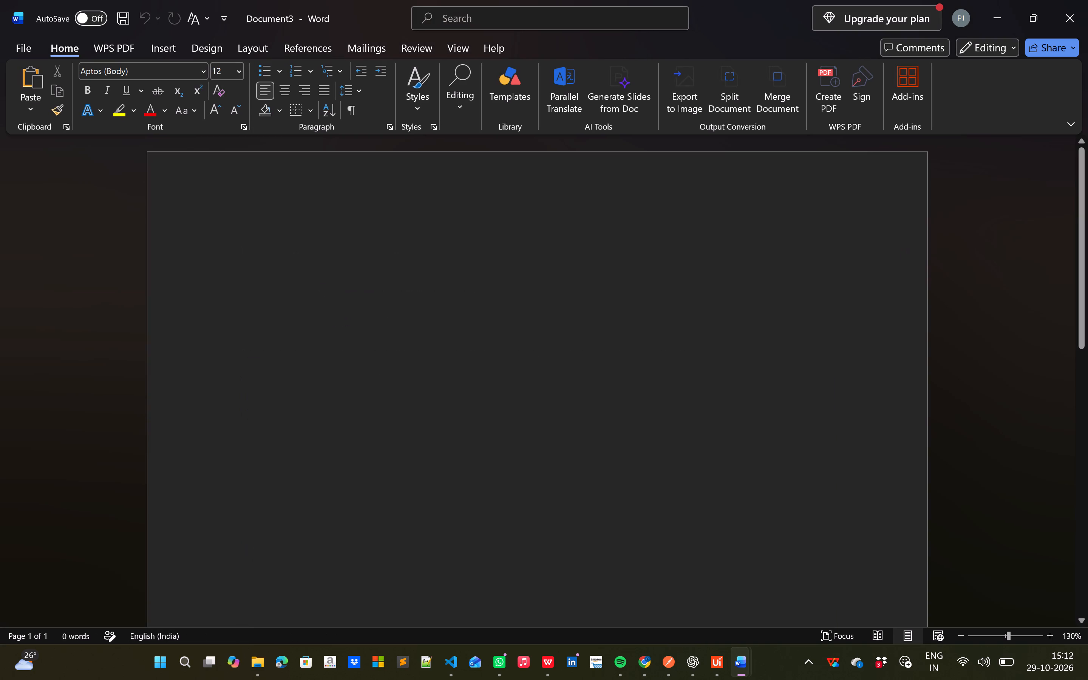
{"action": "left_click", "coordinate": [290, 272]}
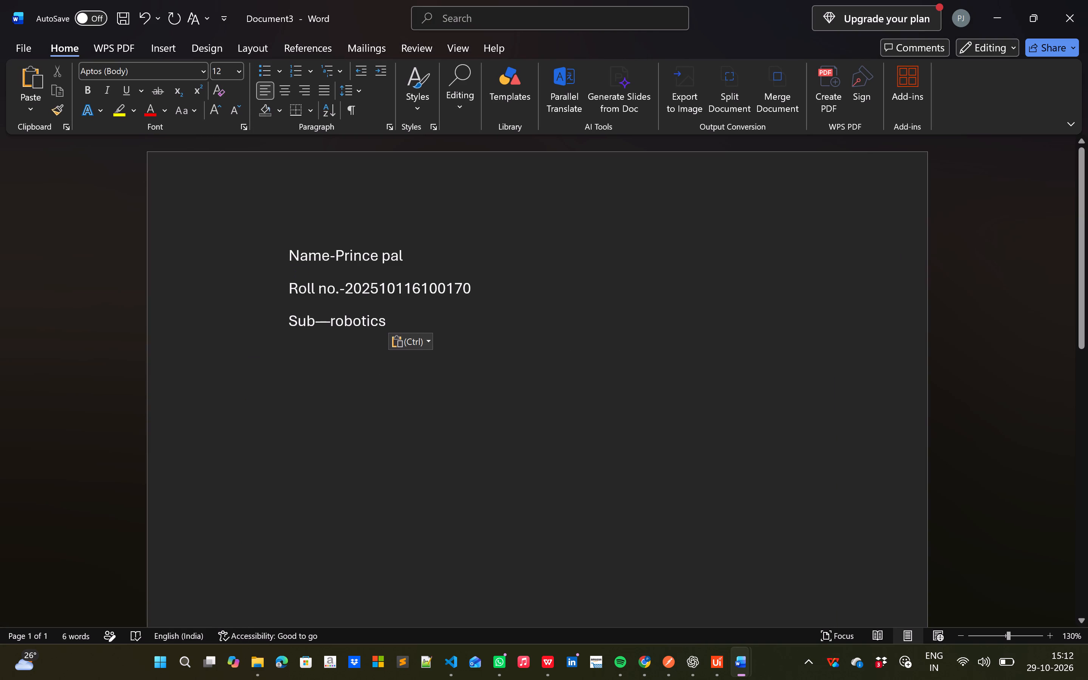
Replace the student name on the Name line of the new document with the other student's full name.
{"action": "left_click", "coordinate": [410, 248]}
{"action": "key", "text": "BackSpace"}
{"action": "key", "text": "BackSpace"}
{"action": "key", "text": "BackSpace"}
{"action": "key", "text": "BackSpace"}
{"action": "key", "text": "BackSpace"}
{"action": "key", "text": "BackSpace"}
{"action": "key", "text": "BackSpace"}
{"action": "key", "text": "BackSpace"}
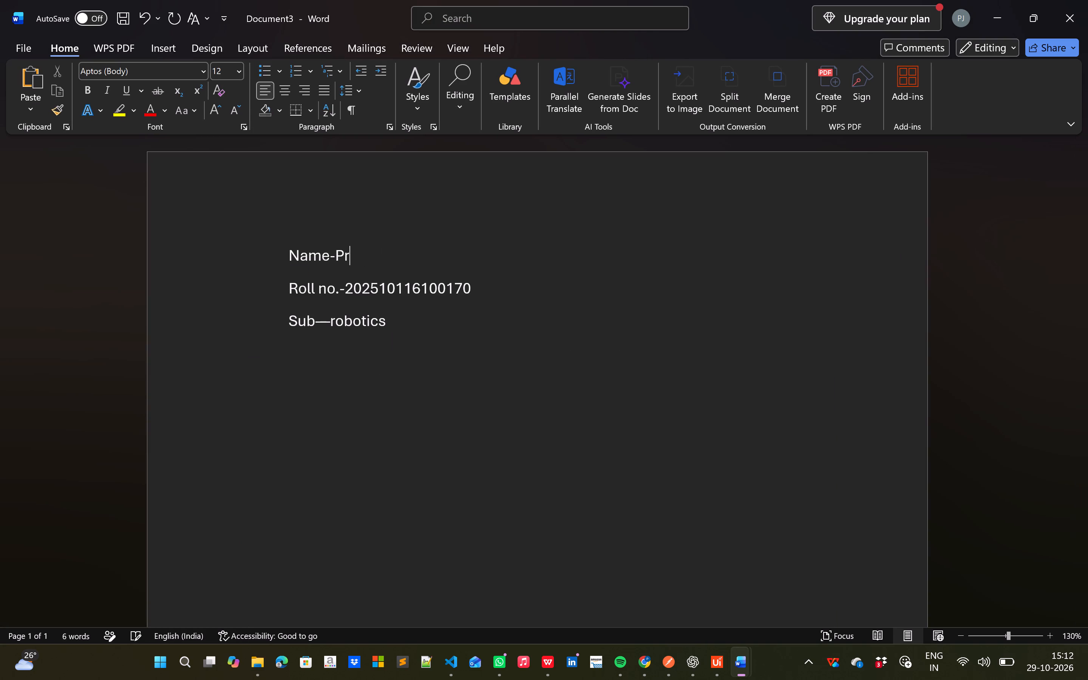
{"action": "key", "text": "BackSpace"}
{"action": "key", "text": "BackSpace"}
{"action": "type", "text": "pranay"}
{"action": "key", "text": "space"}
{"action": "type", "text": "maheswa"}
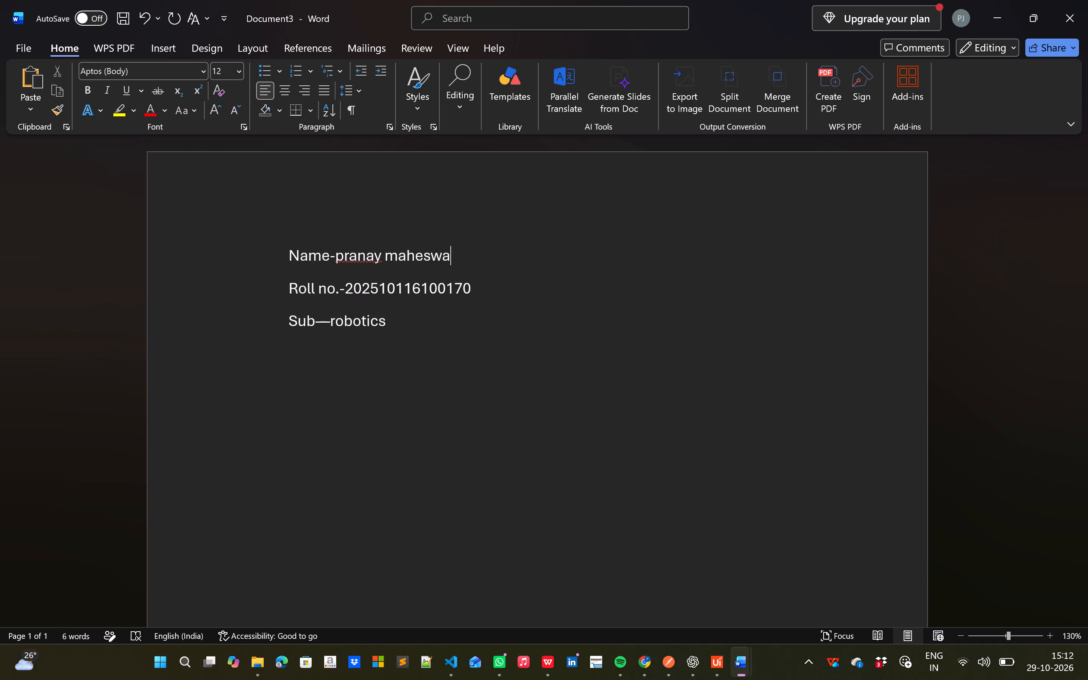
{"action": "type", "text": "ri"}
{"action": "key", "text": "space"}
Replace the last two digits of the roll number with the second student's digits.
{"action": "left_click", "coordinate": [476, 291]}
{"action": "key", "text": "BackSpace"}
{"action": "key", "text": "BackSpace"}
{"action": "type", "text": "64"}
Append "(CA -2)" in capitals to the robotics subject line.
{"action": "left_click", "coordinate": [411, 329]}
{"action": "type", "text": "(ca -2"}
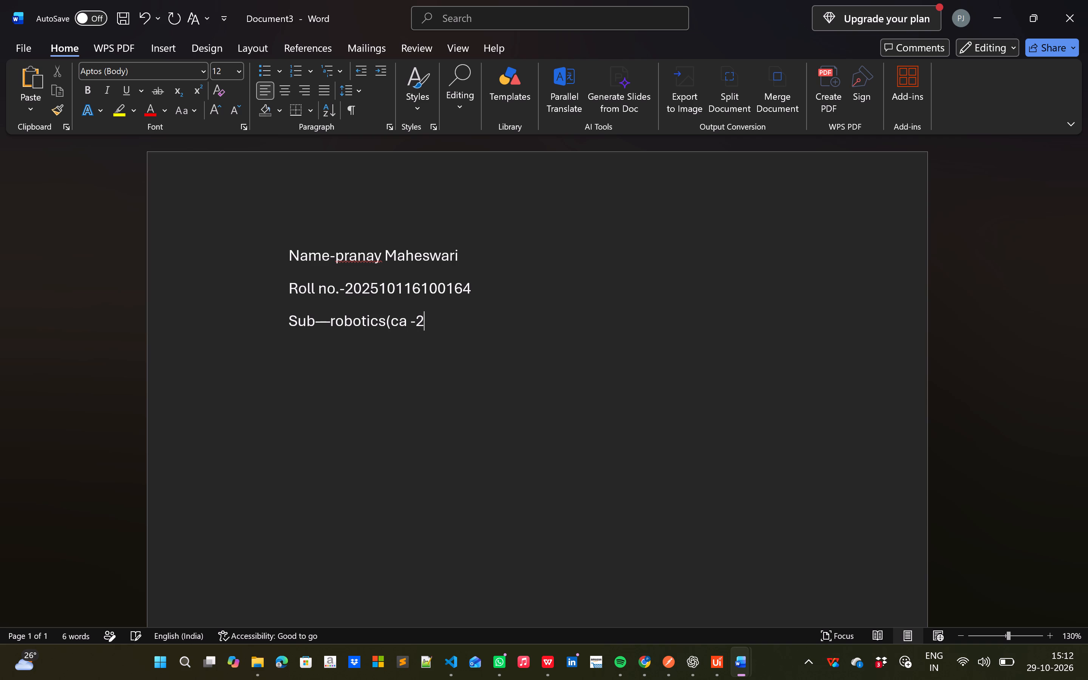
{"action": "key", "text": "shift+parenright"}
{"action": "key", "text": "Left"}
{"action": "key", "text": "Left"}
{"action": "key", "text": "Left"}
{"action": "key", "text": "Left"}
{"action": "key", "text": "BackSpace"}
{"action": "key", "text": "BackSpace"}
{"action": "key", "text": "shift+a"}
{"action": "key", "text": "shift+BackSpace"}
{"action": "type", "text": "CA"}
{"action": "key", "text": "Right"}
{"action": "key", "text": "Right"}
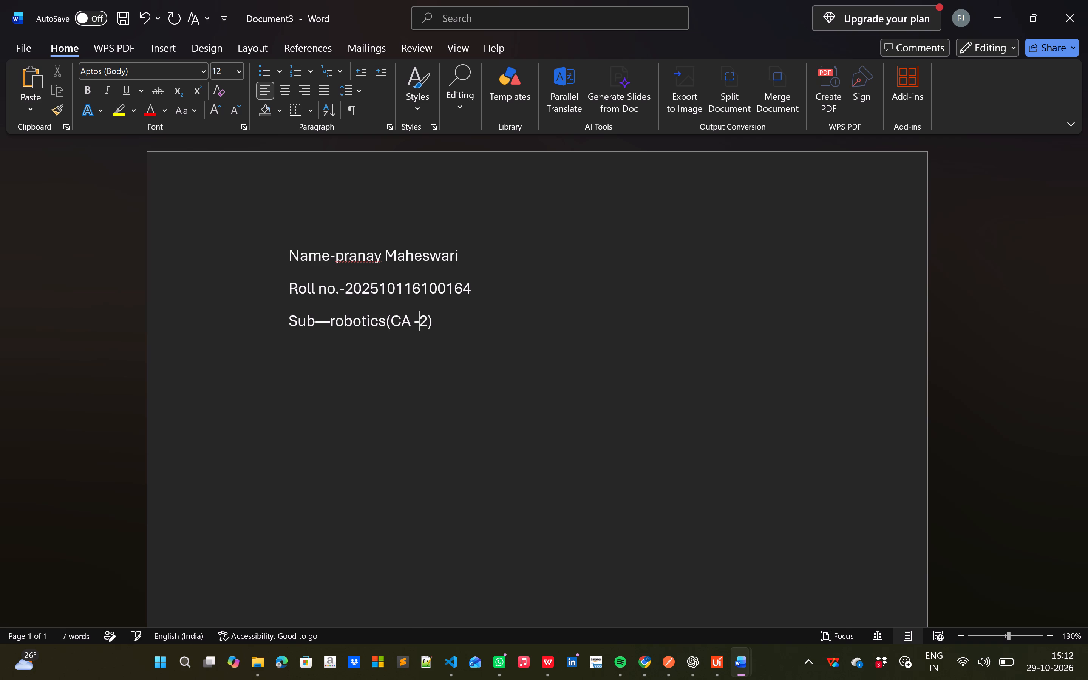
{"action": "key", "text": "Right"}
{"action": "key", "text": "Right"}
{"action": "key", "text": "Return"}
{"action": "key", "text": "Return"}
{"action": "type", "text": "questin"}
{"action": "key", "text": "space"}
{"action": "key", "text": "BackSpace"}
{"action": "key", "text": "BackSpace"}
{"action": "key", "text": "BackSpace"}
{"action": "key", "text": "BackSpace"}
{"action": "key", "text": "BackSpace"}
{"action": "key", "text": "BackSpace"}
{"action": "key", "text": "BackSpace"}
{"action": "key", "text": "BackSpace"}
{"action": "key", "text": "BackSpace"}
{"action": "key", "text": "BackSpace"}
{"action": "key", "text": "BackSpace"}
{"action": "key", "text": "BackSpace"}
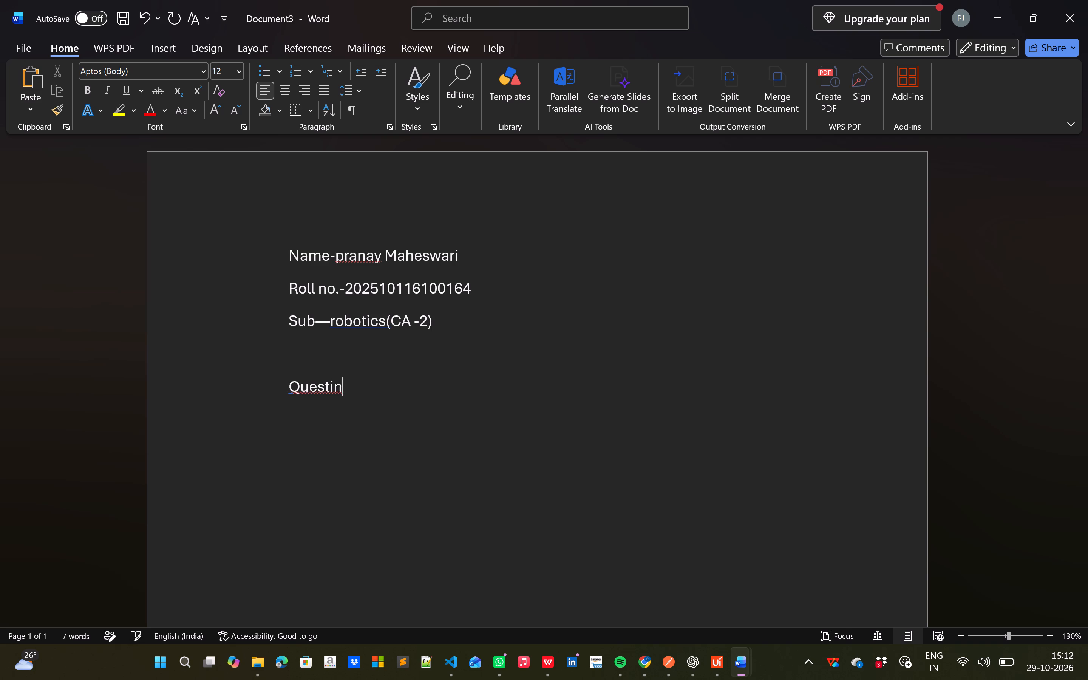
Add the label "Question 1--" under the subject line, leaving one blank line between them.
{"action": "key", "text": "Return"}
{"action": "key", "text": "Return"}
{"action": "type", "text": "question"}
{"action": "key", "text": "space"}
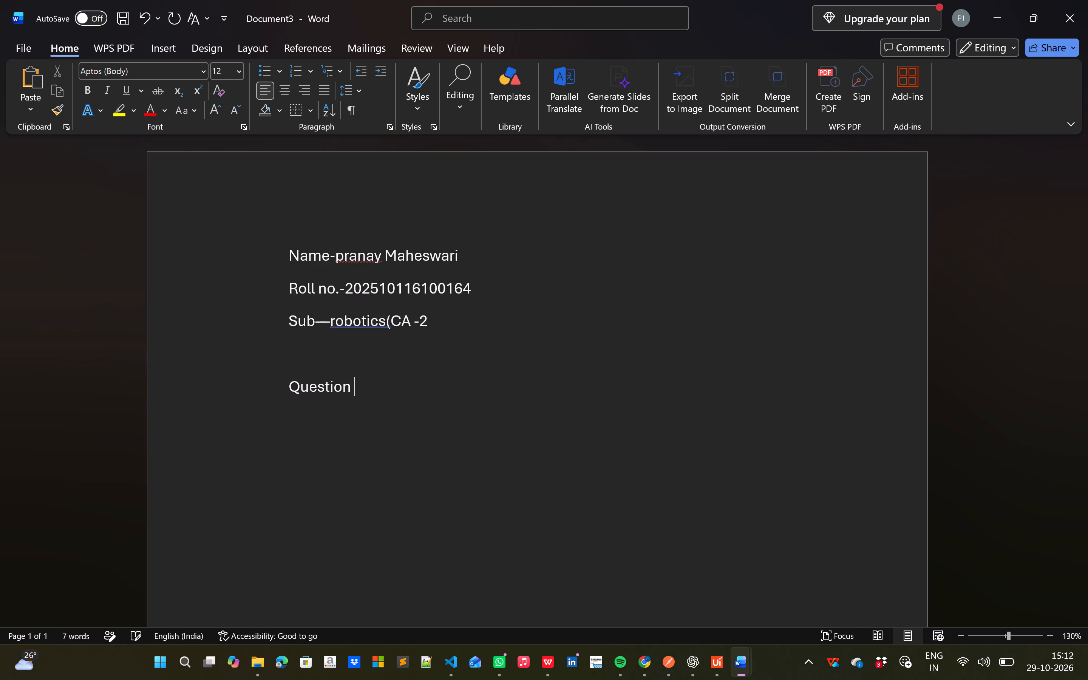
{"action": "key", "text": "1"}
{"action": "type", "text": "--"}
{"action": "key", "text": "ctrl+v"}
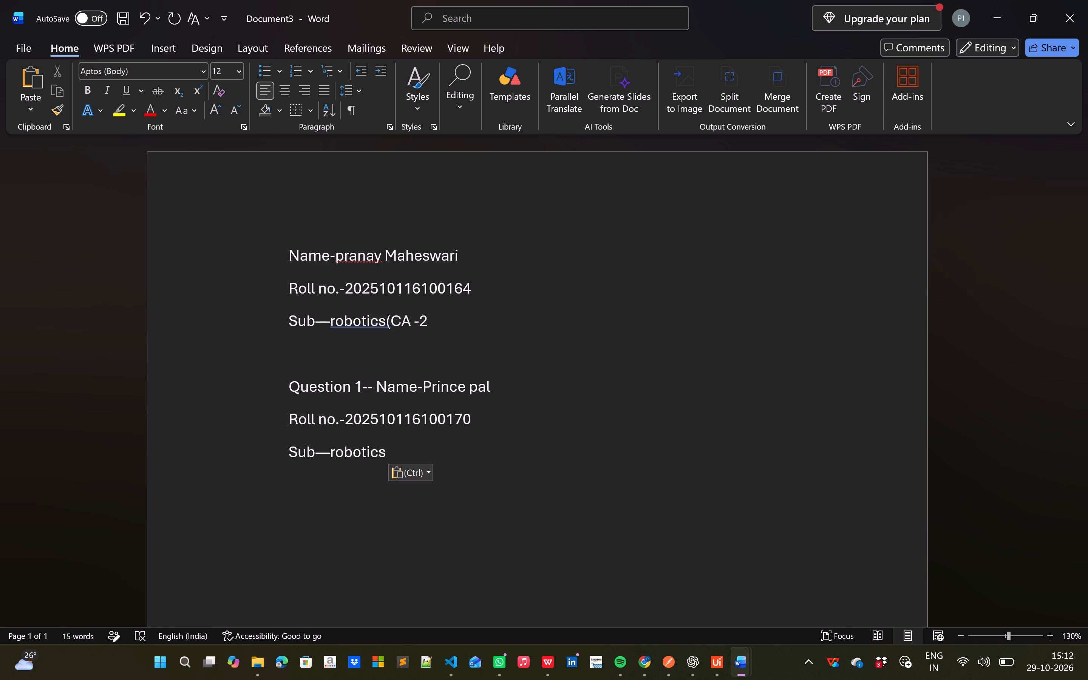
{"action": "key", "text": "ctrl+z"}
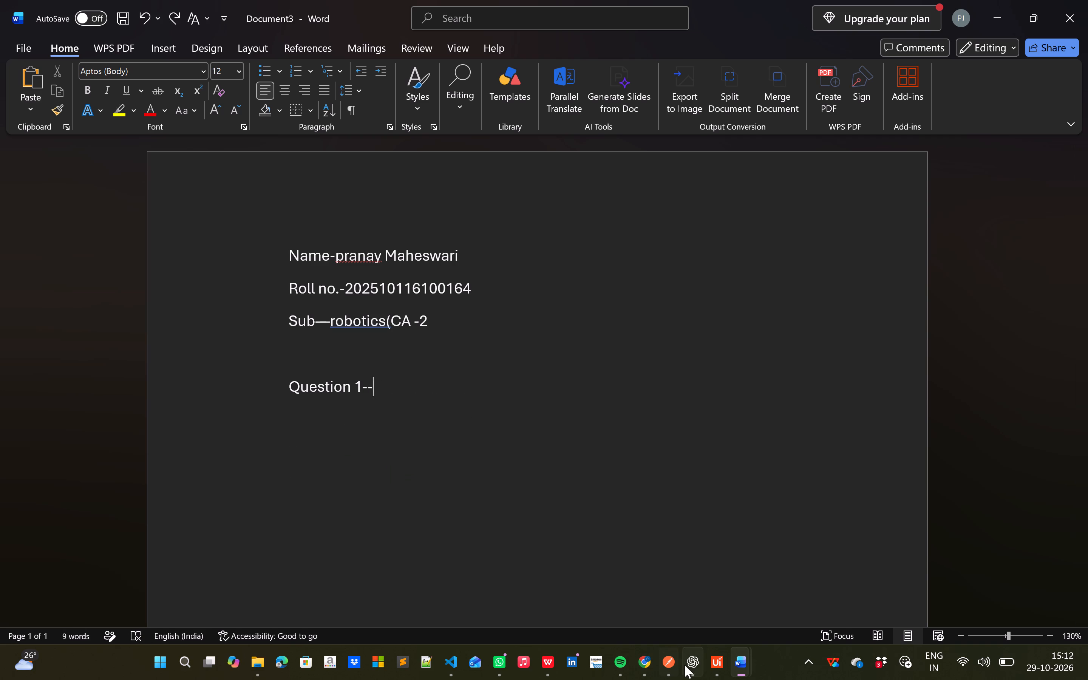
Copy the task title "Creating a basic automation workflow in UiPath Studio" from the assignment page in Chrome and return to the Word document.
{"action": "left_click", "coordinate": [655, 663]}
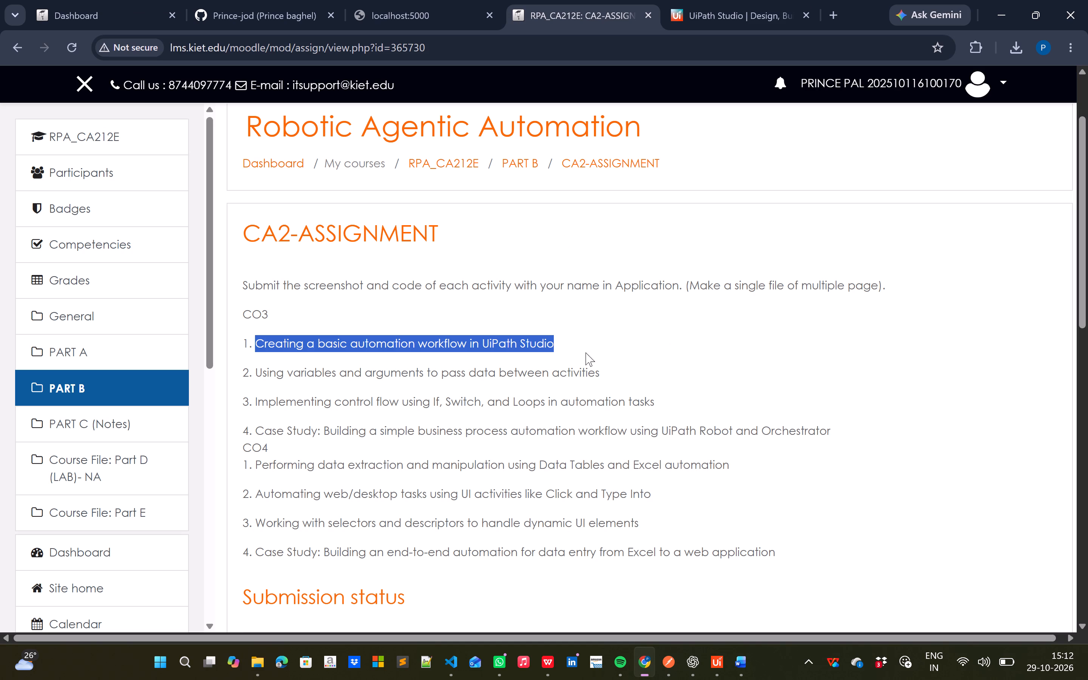
{"action": "key", "text": "ctrl+c"}
{"action": "left_click", "coordinate": [998, 3]}
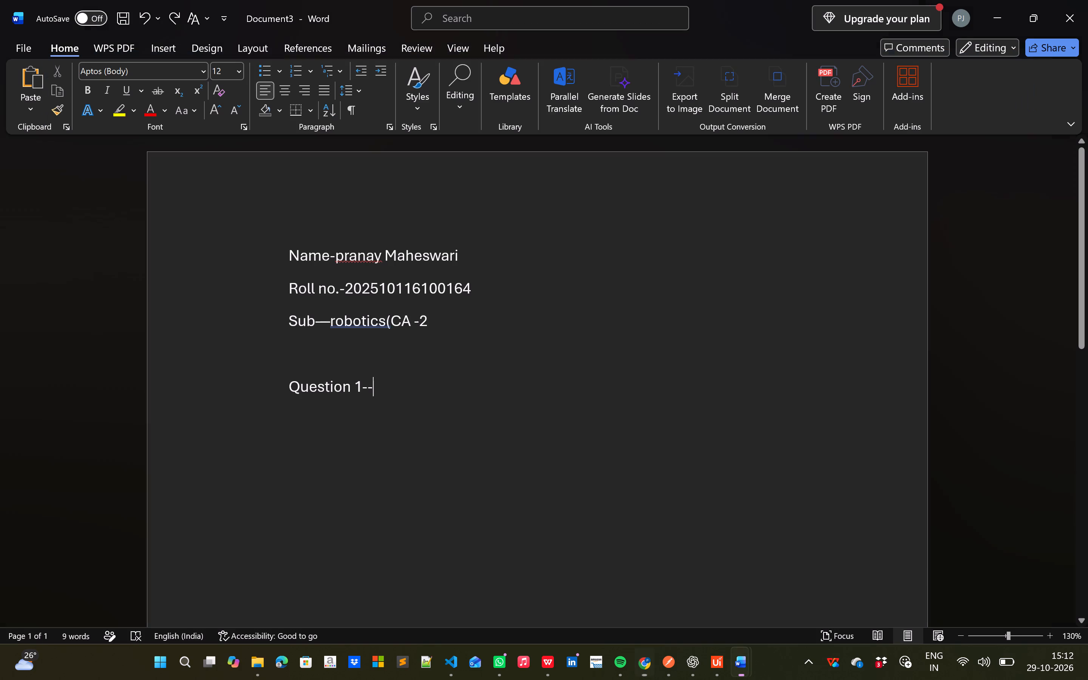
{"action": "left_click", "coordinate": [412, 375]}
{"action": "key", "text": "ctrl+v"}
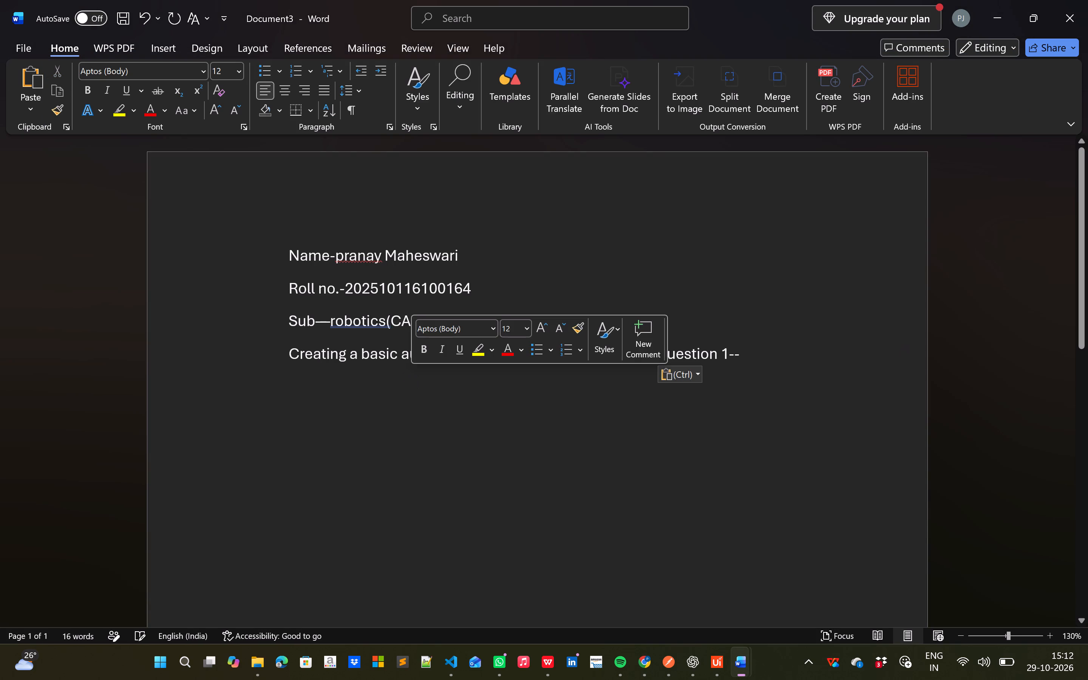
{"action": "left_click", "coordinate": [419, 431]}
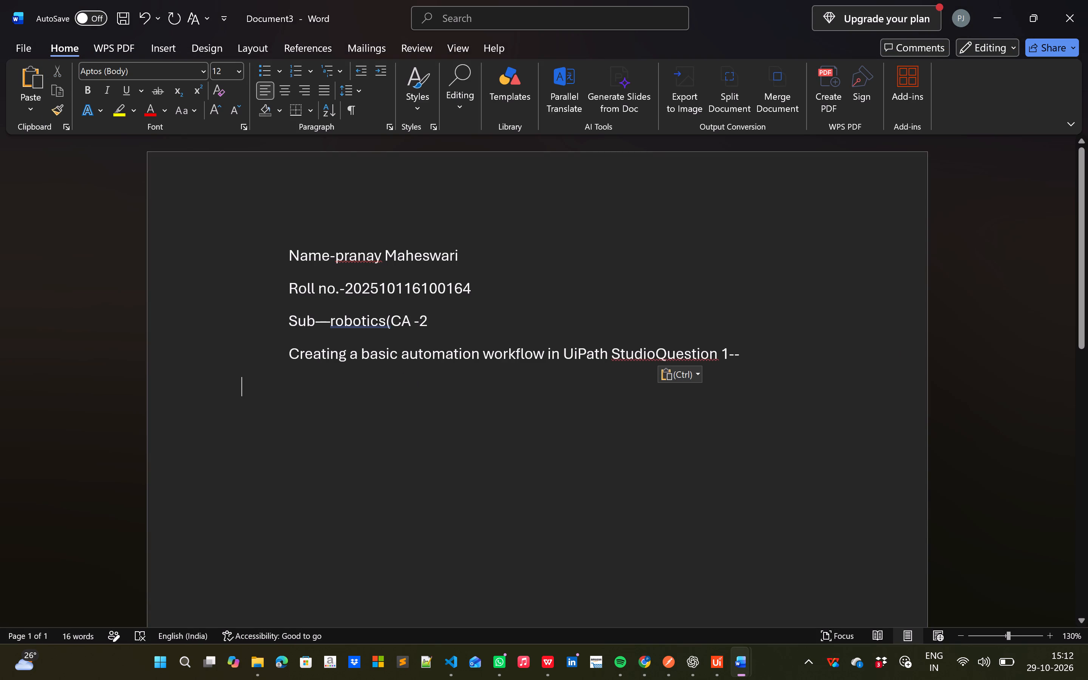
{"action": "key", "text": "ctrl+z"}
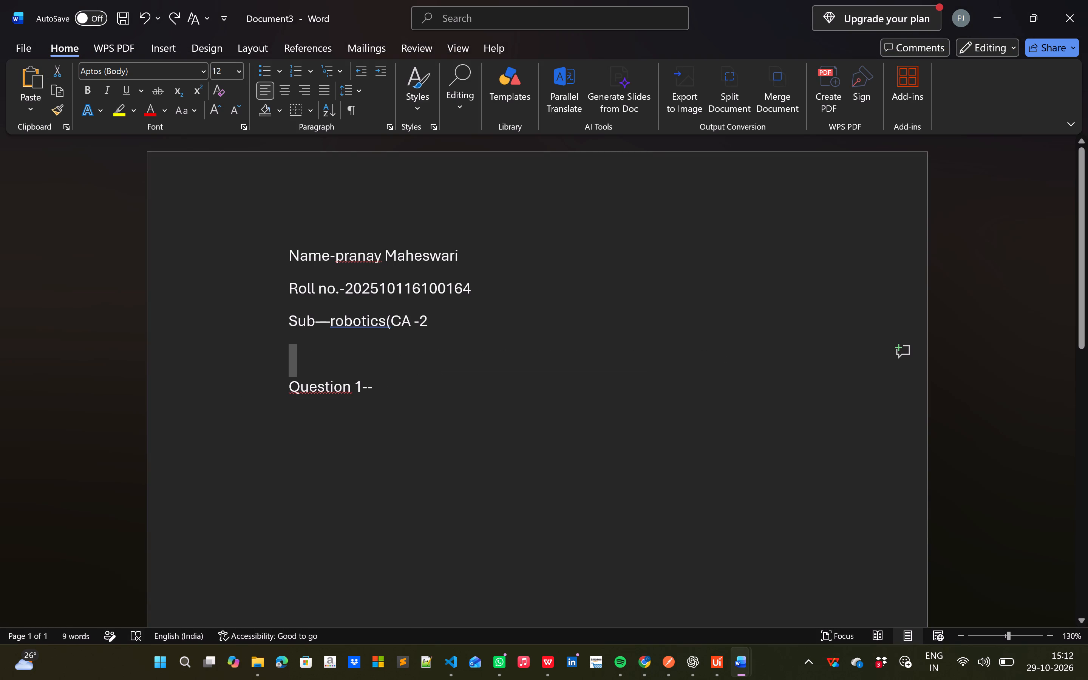
Add the missing closing parenthesis at the end of the subject line.
{"action": "left_click", "coordinate": [439, 325]}
{"action": "key", "text": "shift+parenright"}
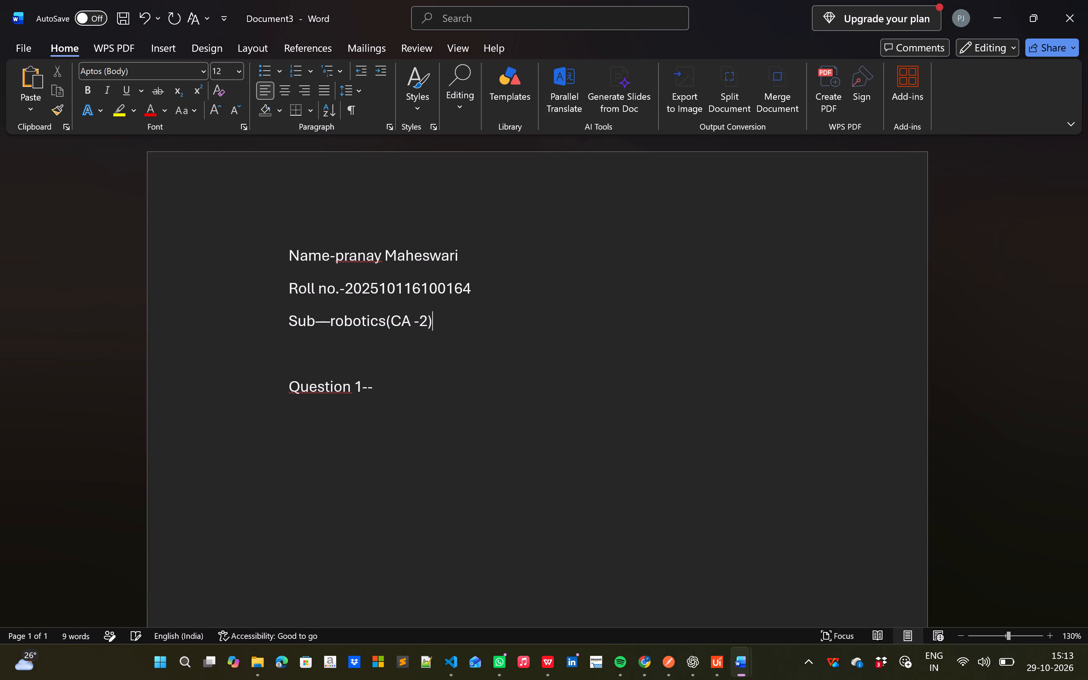
Paste the copied task title after "Question 1--" and start a new line below it.
{"action": "left_click", "coordinate": [396, 386]}
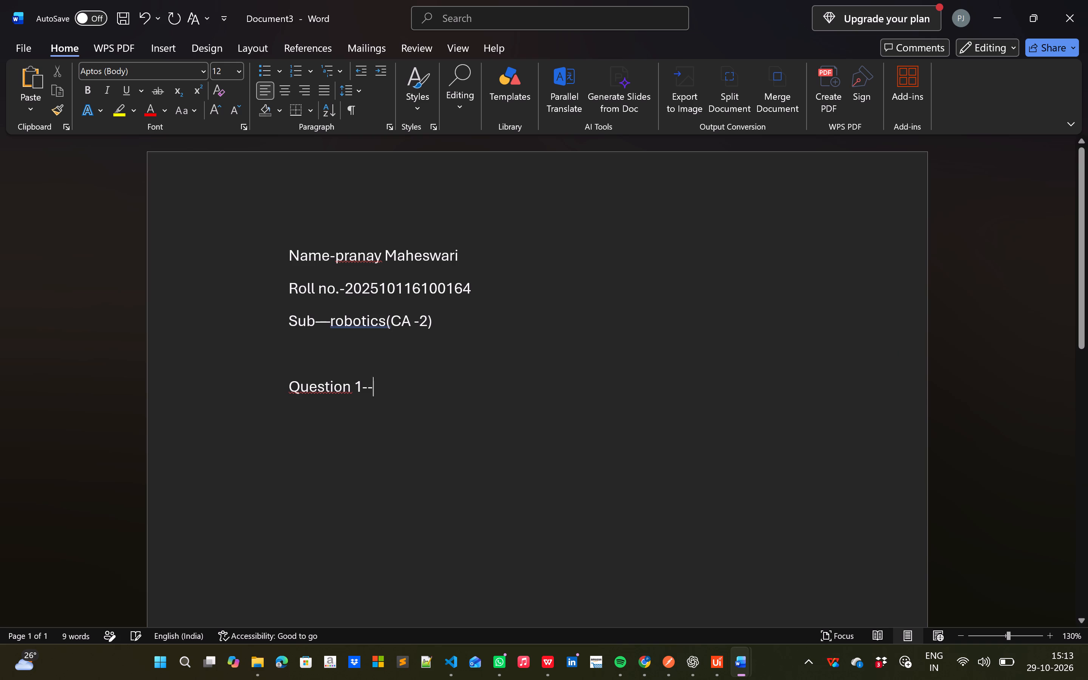
{"action": "key", "text": "ctrl+v"}
{"action": "left_click", "coordinate": [492, 456]}
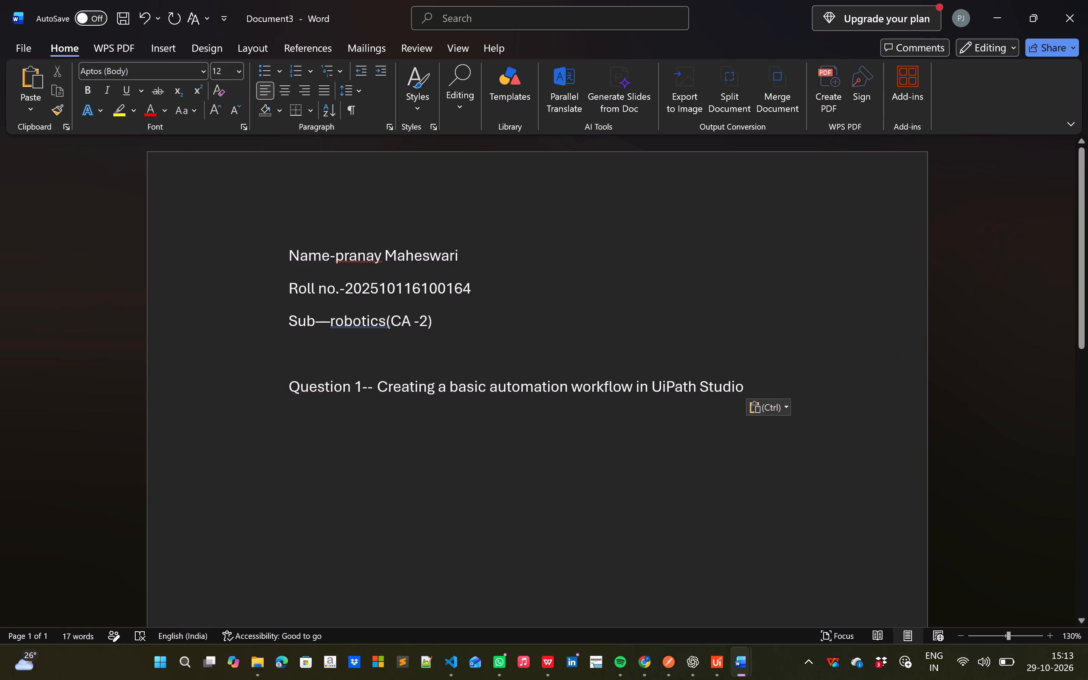
{"action": "left_click", "coordinate": [790, 380]}
{"action": "key", "text": "Return"}
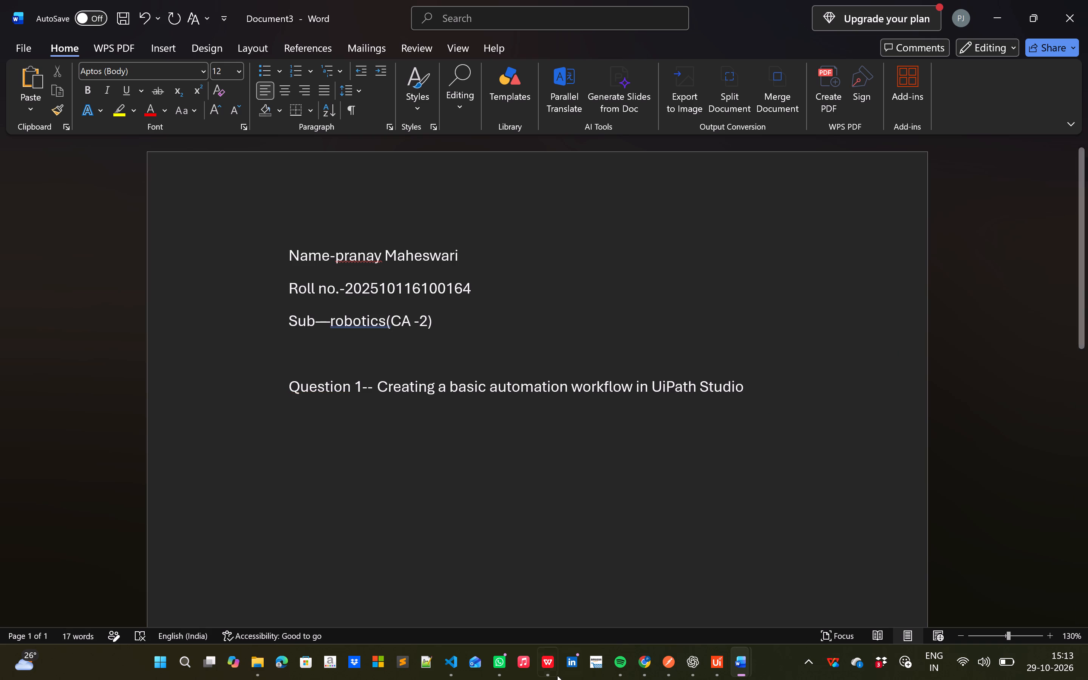
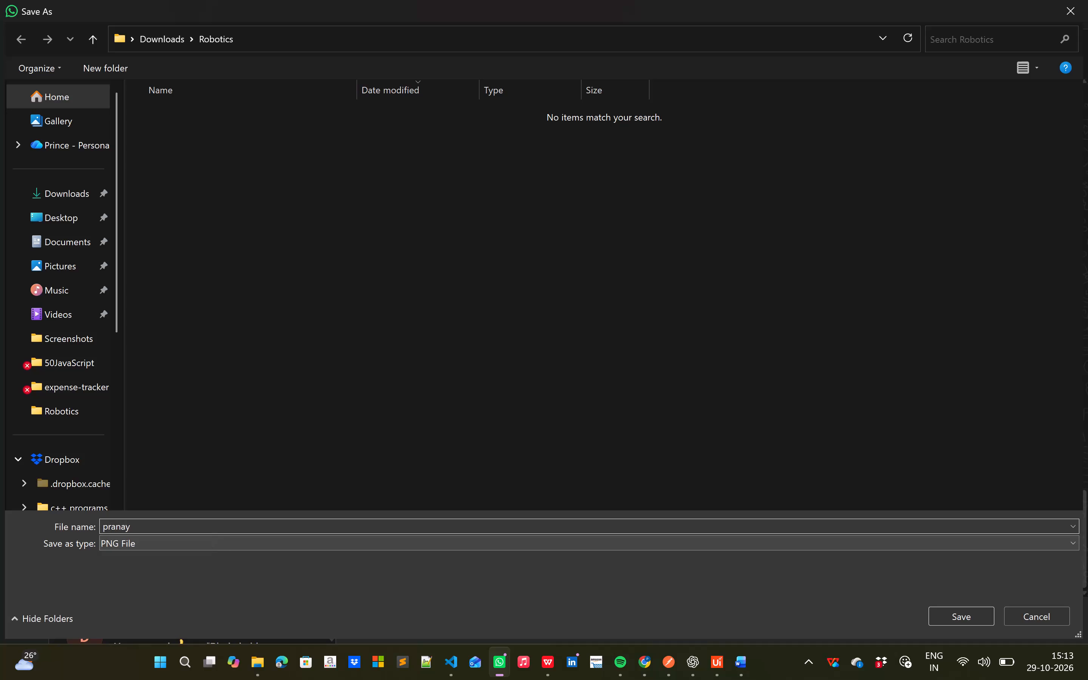
Save the WhatsApp image as a PNG file named "pranay" in the Robotics folder under Downloads.
{"action": "key", "text": "Return"}
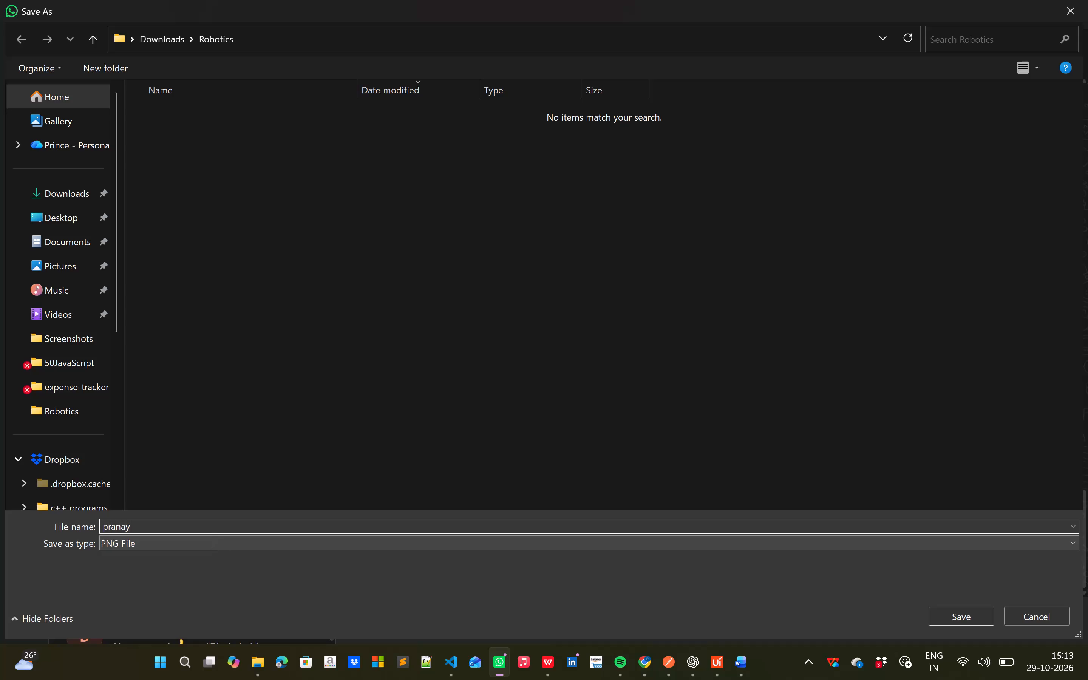
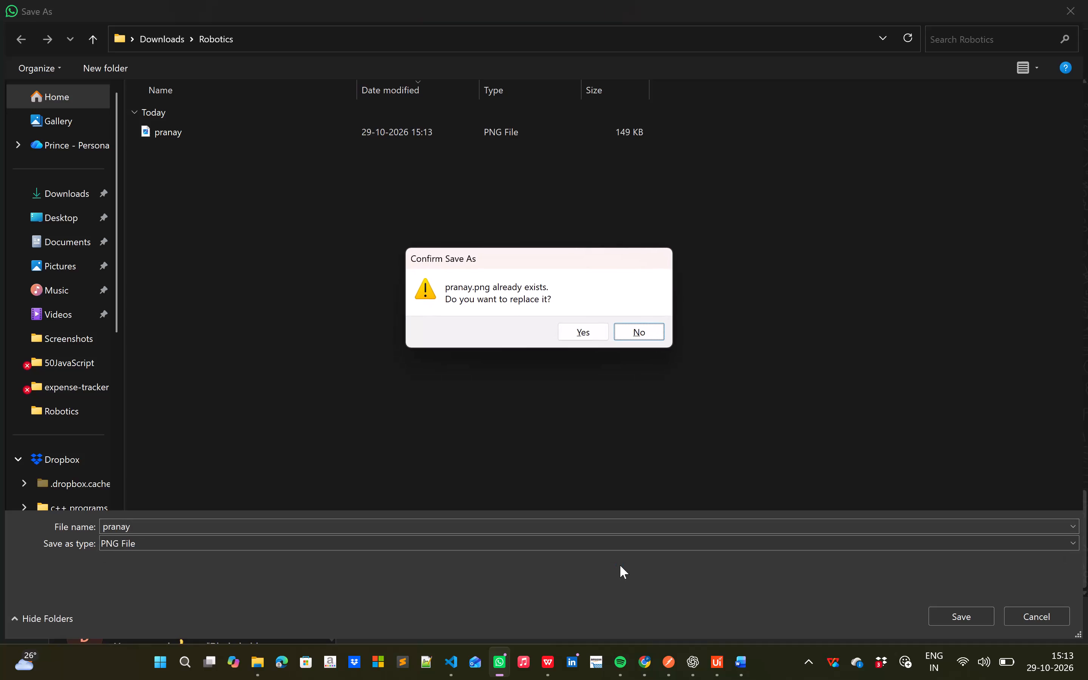
Decline replacing the existing "pranay" PNG in the Robotics folder and open the new image's file name for editing.
{"action": "left_click", "coordinate": [646, 323]}
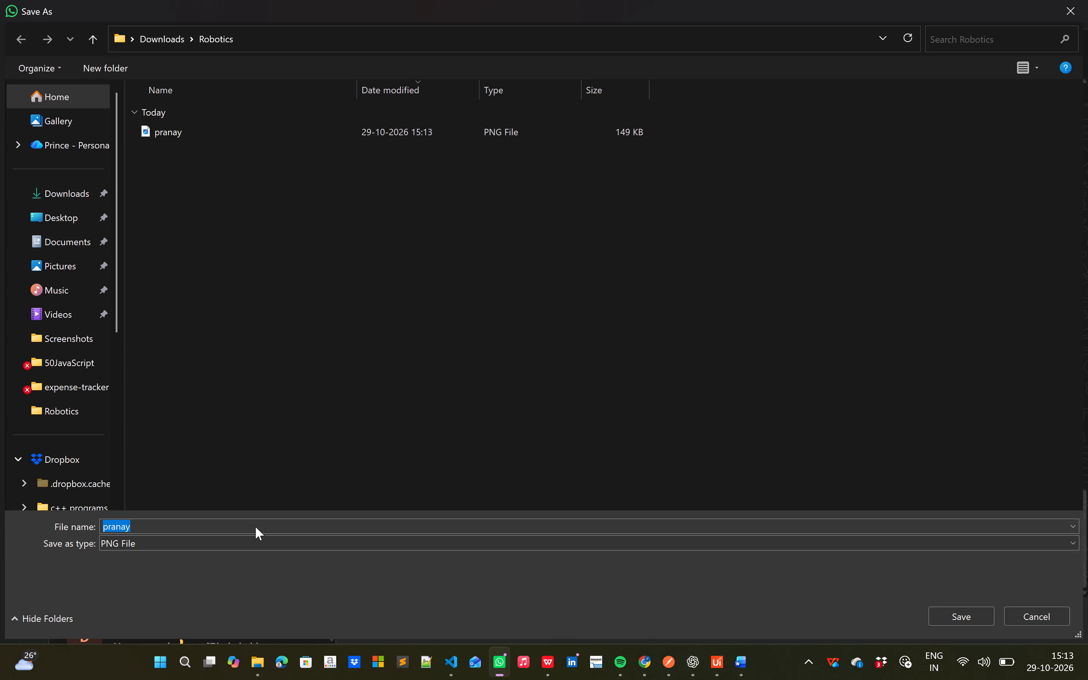
{"action": "left_click", "coordinate": [269, 527]}
{"action": "left_click", "coordinate": [253, 525]}
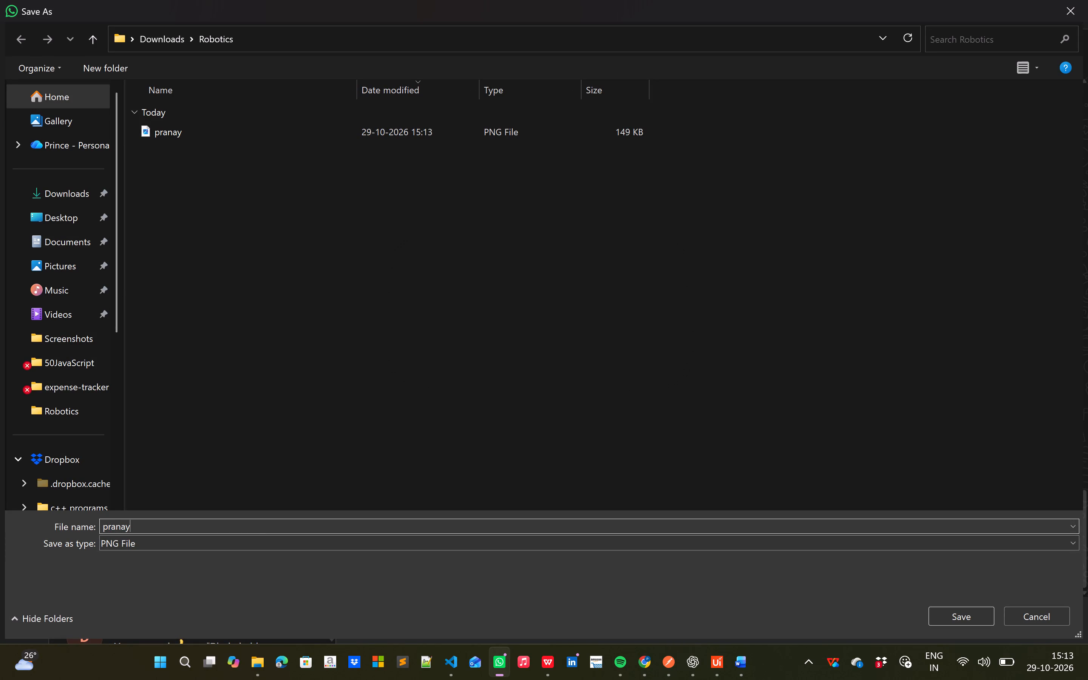
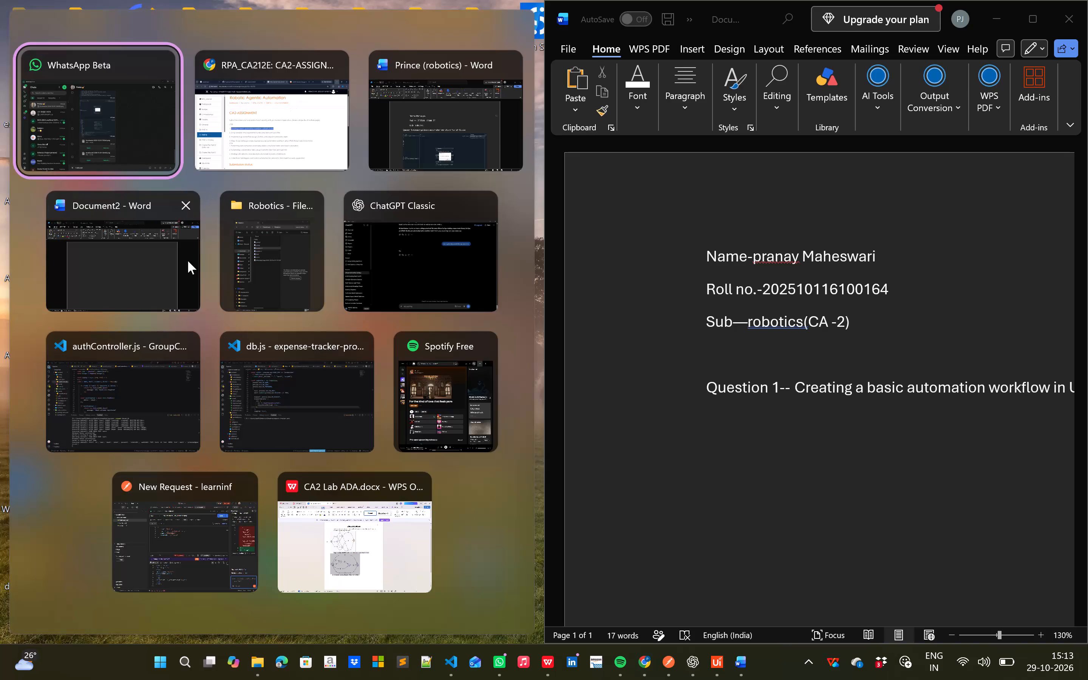
Insert the "pranay" PNG from the Robotics folder into the document below the Question 1 heading.
{"action": "left_click", "coordinate": [255, 264]}
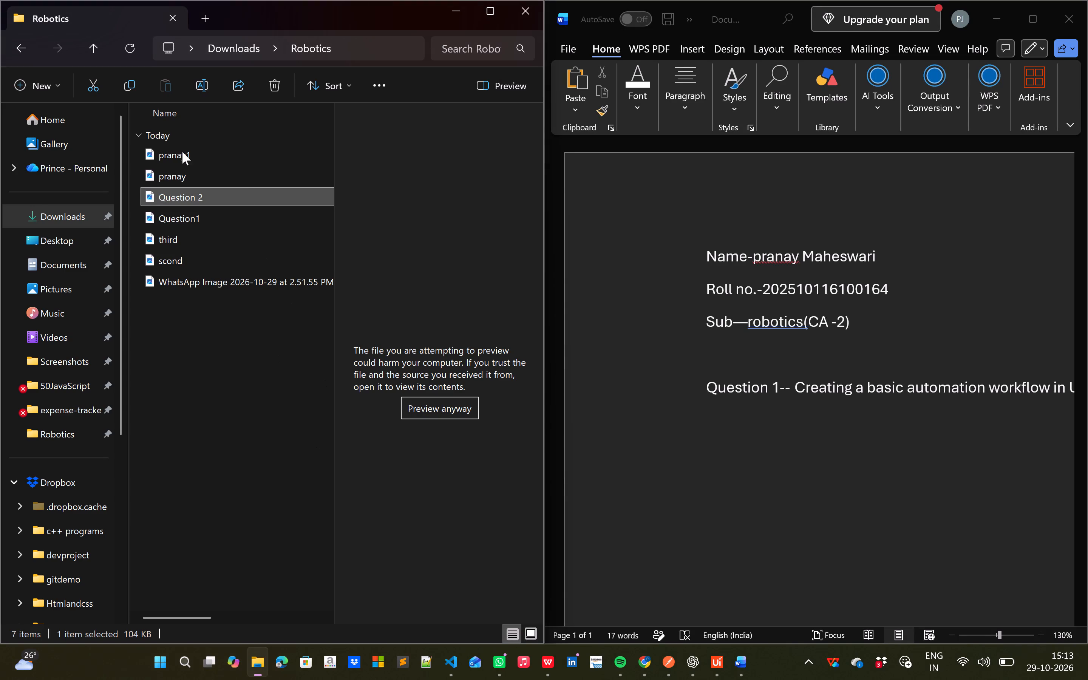
{"action": "left_click", "coordinate": [182, 151]}
{"action": "left_click_drag", "start_coordinate": [182, 151], "coordinate": [207, 161]}
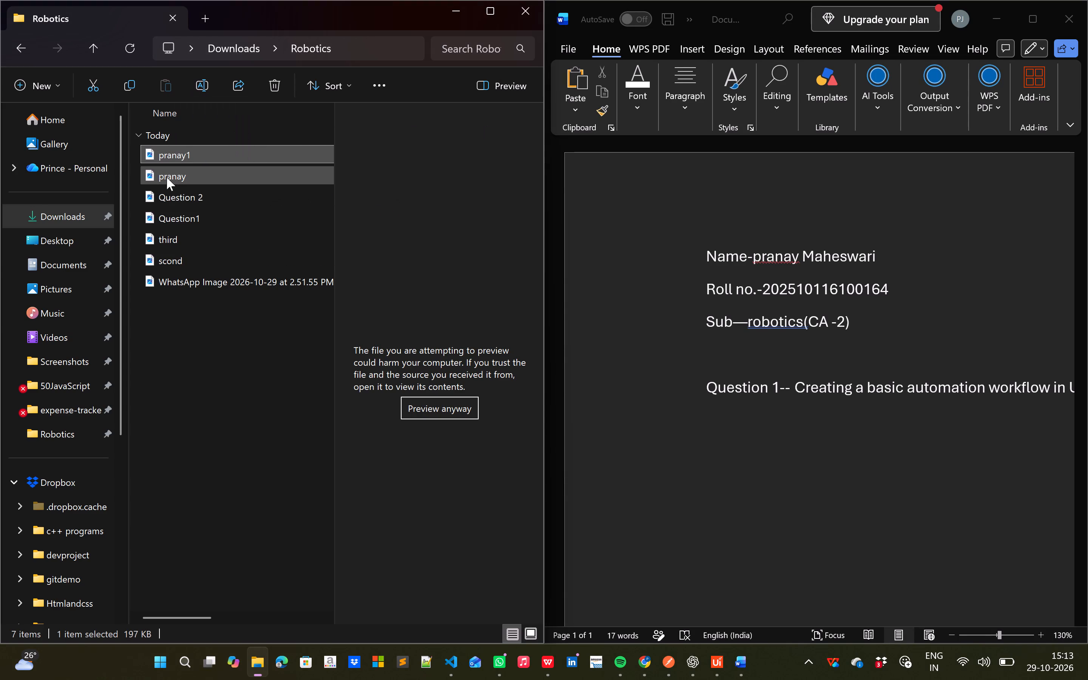
{"action": "left_click_drag", "start_coordinate": [167, 179], "coordinate": [835, 510]}
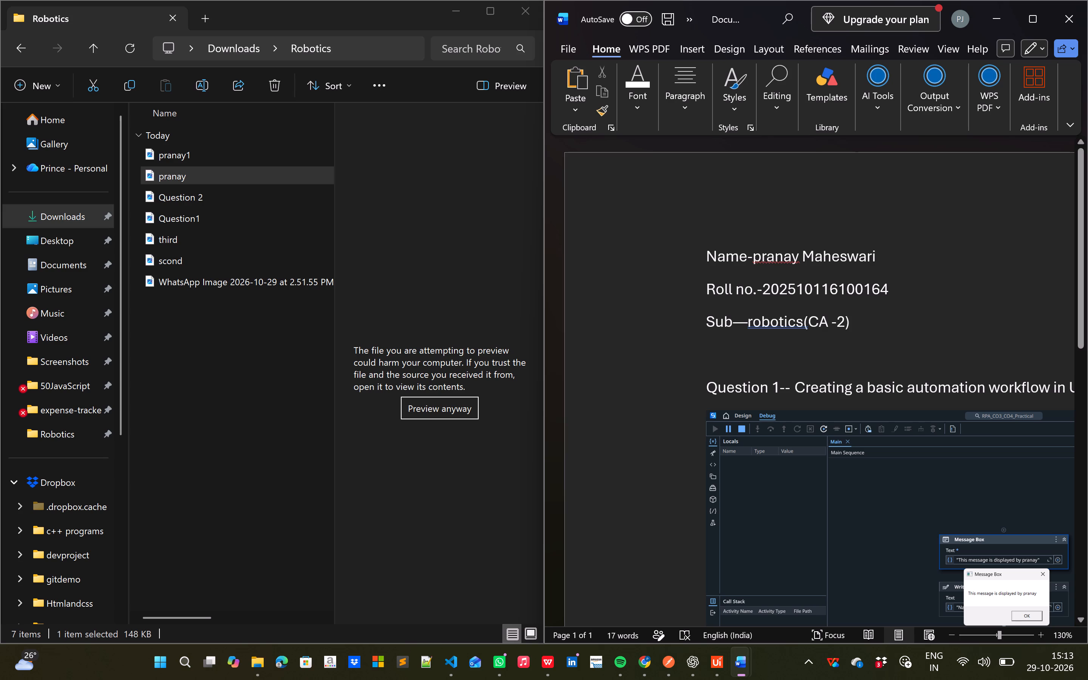
Insert the "pranay1" PNG from the Robotics folder directly below the first Question 1 screenshot.
{"action": "scroll", "coordinate": [858, 476], "scroll_direction": "down", "scroll_amount": 1}
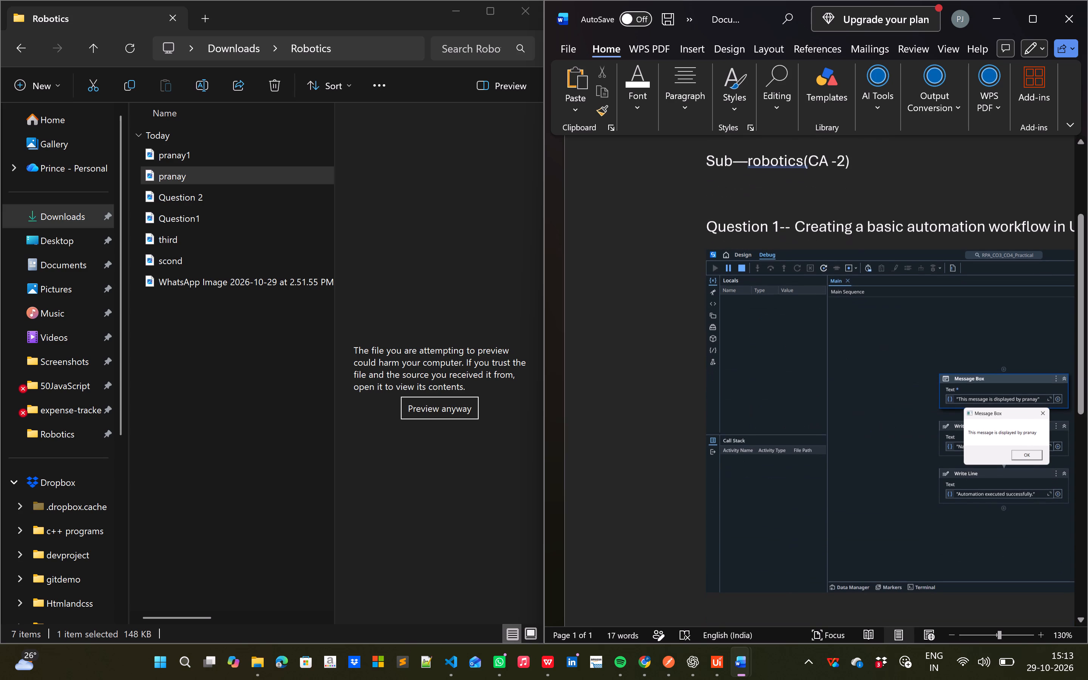
{"action": "scroll", "coordinate": [858, 476], "scroll_direction": "up", "scroll_amount": 1}
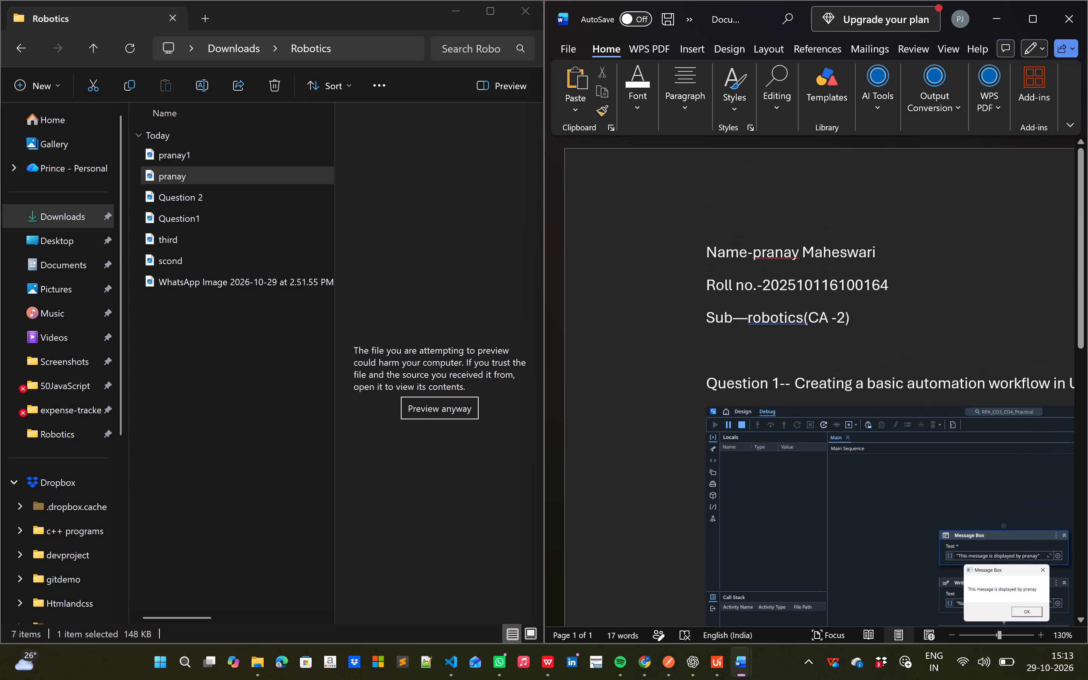
{"action": "scroll", "coordinate": [858, 476], "scroll_direction": "down", "scroll_amount": 3}
{"action": "scroll", "coordinate": [858, 476], "scroll_direction": "up", "scroll_amount": 1}
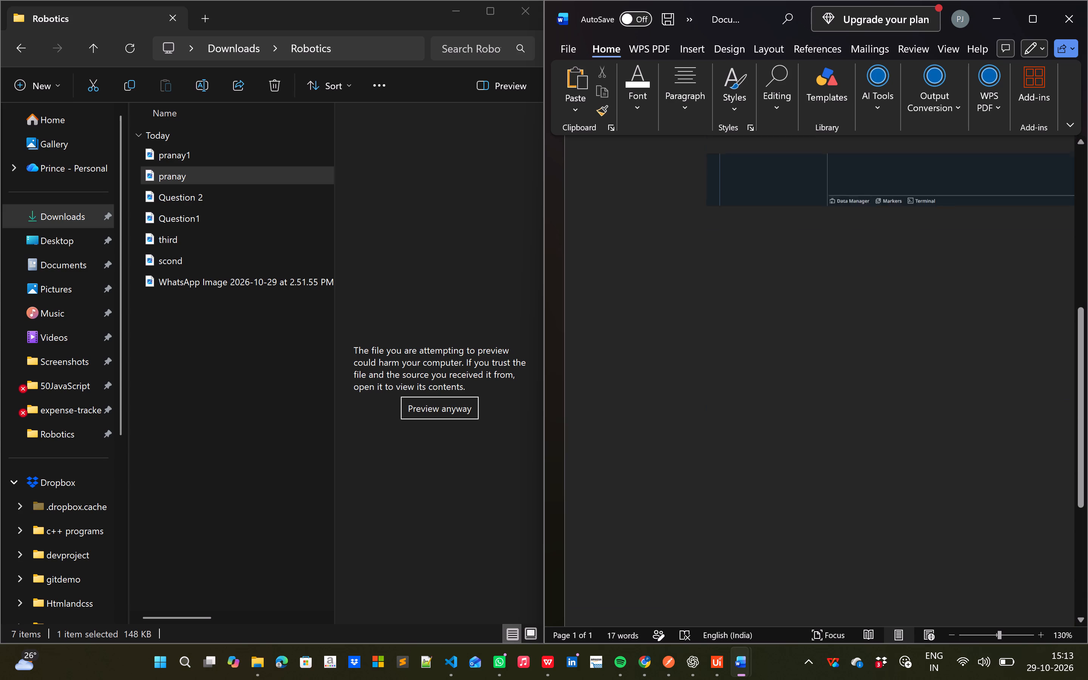
{"action": "scroll", "coordinate": [858, 476], "scroll_direction": "up", "scroll_amount": 1}
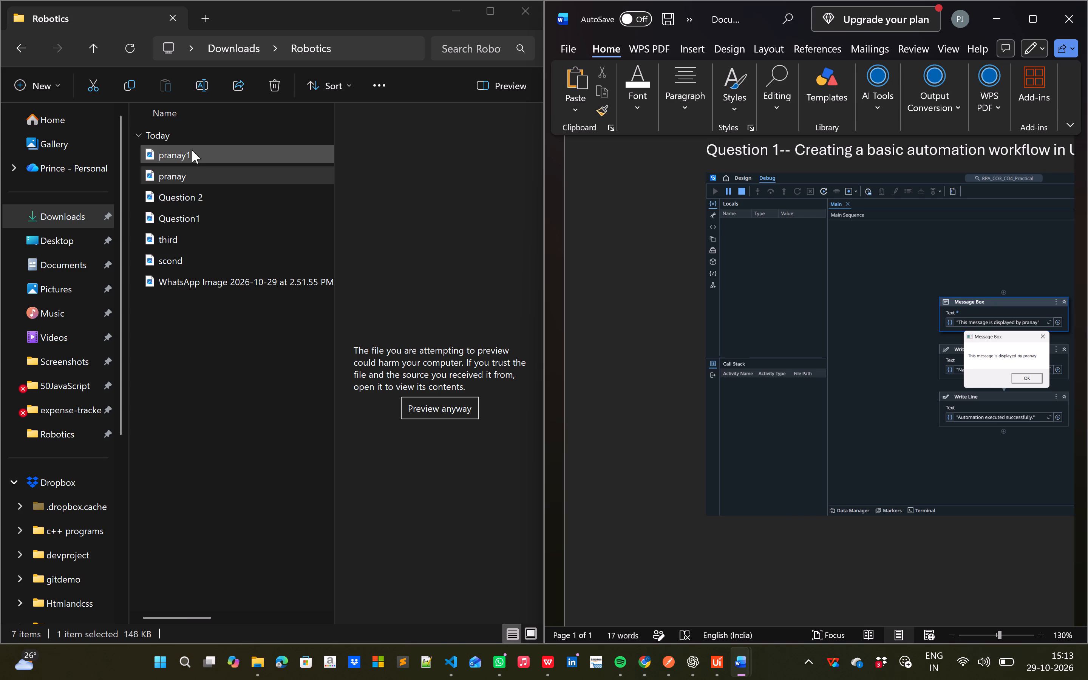
{"action": "left_click_drag", "start_coordinate": [191, 154], "coordinate": [688, 455]}
{"action": "left_click", "coordinate": [151, 478]}
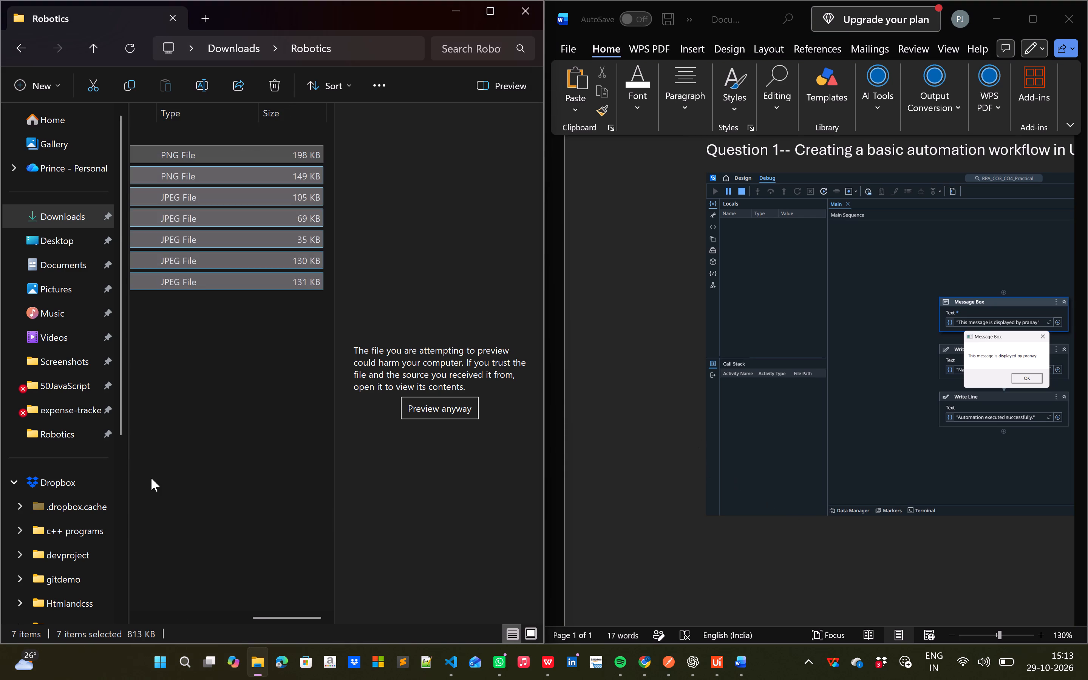
{"action": "scroll", "coordinate": [216, 298], "scroll_direction": "right", "scroll_amount": 3}
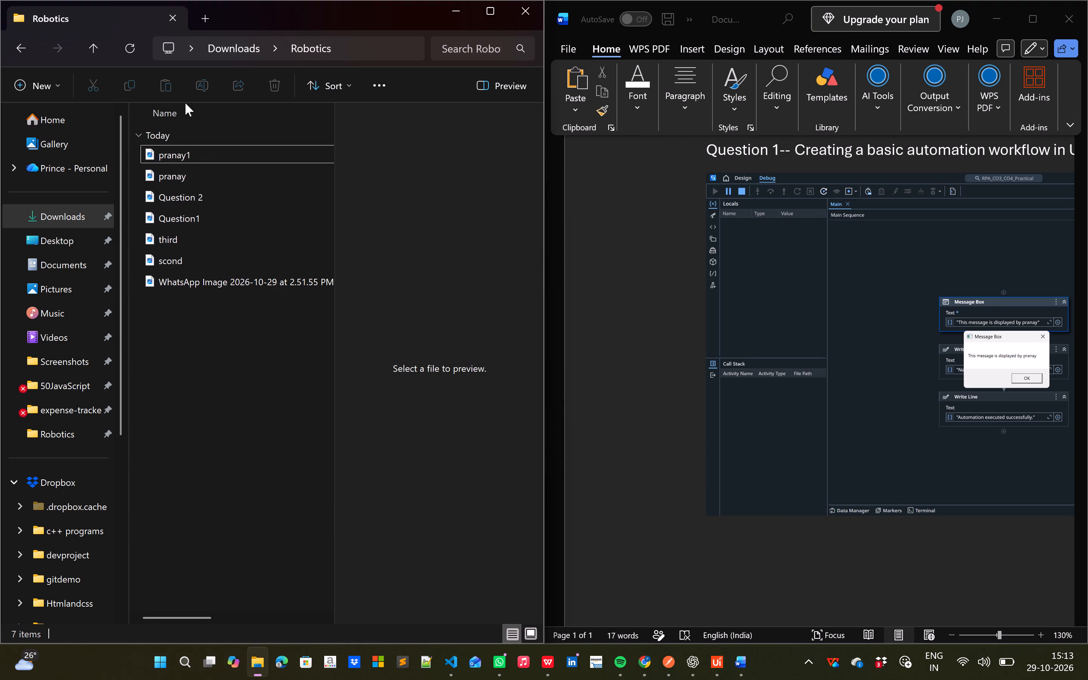
{"action": "left_click", "coordinate": [179, 151]}
{"action": "left_click_drag", "start_coordinate": [179, 151], "coordinate": [788, 448]}
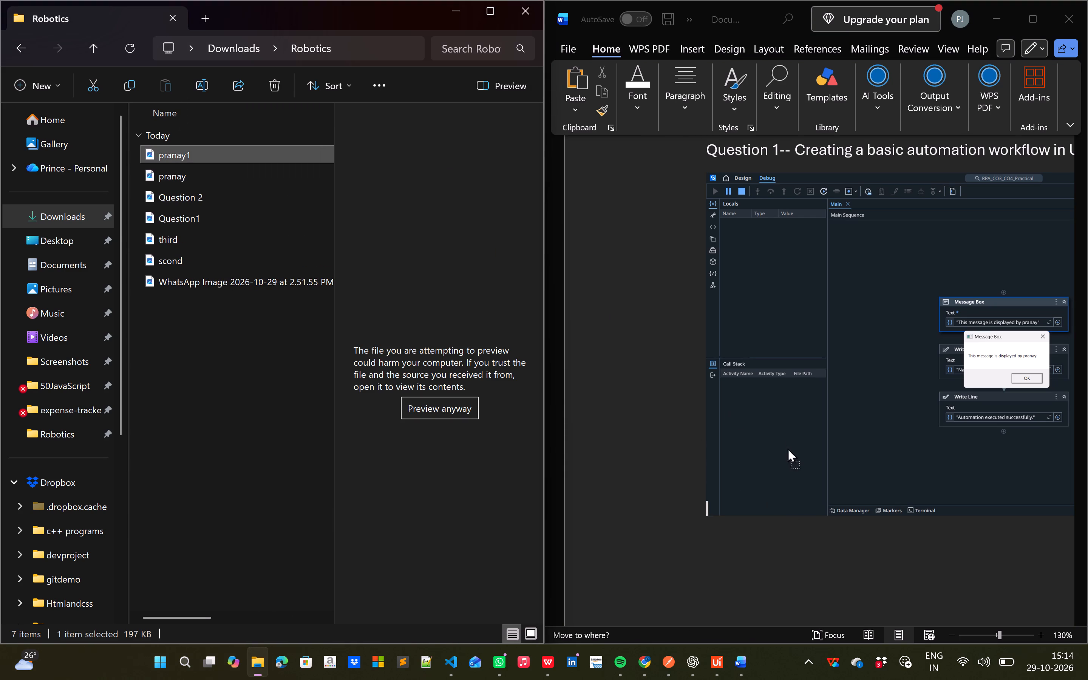
{"action": "left_click_drag", "start_coordinate": [788, 448], "coordinate": [816, 585]}
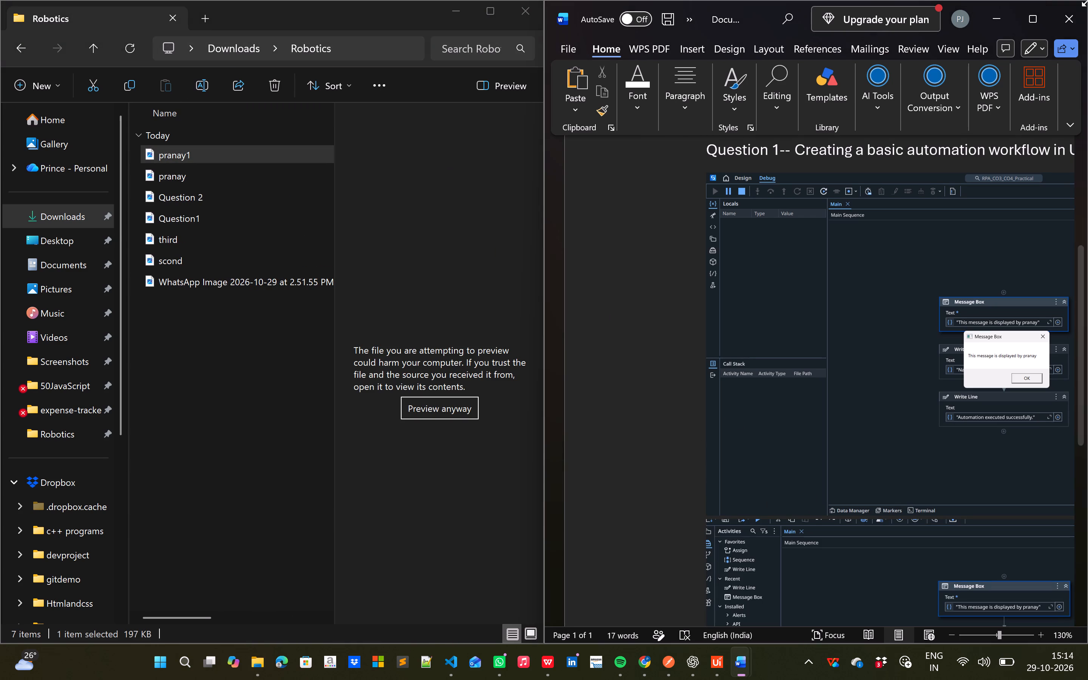
Maximise the document window and add blank lines after the second screenshot until the insertion point is on page 2.
{"action": "left_click", "coordinate": [1040, 13]}
{"action": "scroll", "coordinate": [497, 323], "scroll_direction": "down", "scroll_amount": 1}
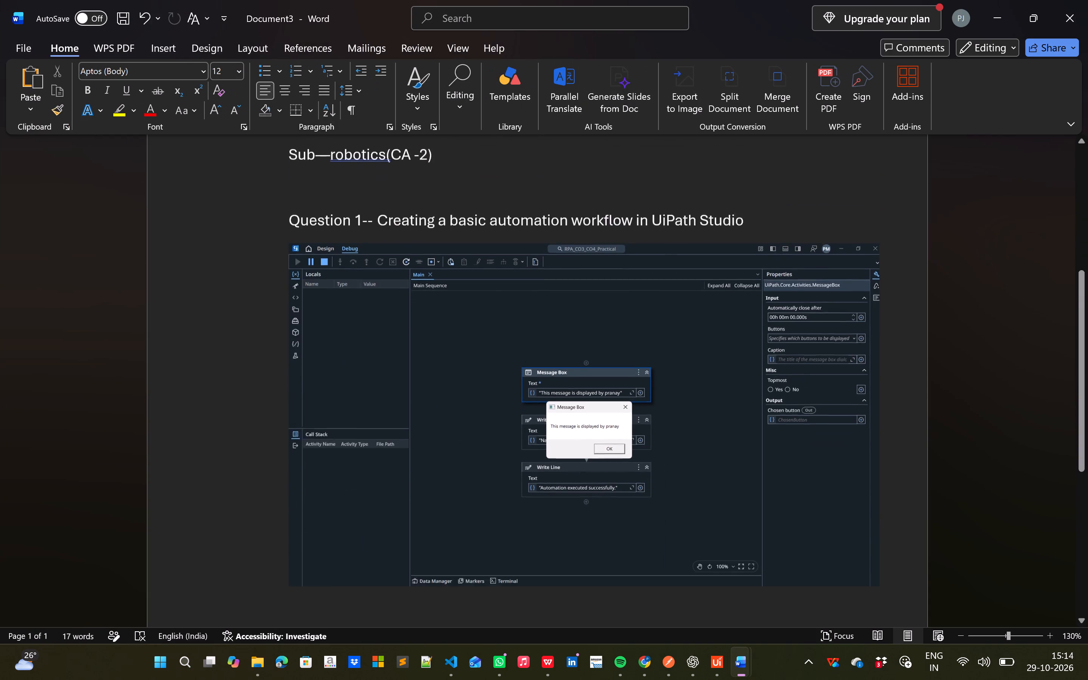
{"action": "scroll", "coordinate": [497, 323], "scroll_direction": "down", "scroll_amount": 3}
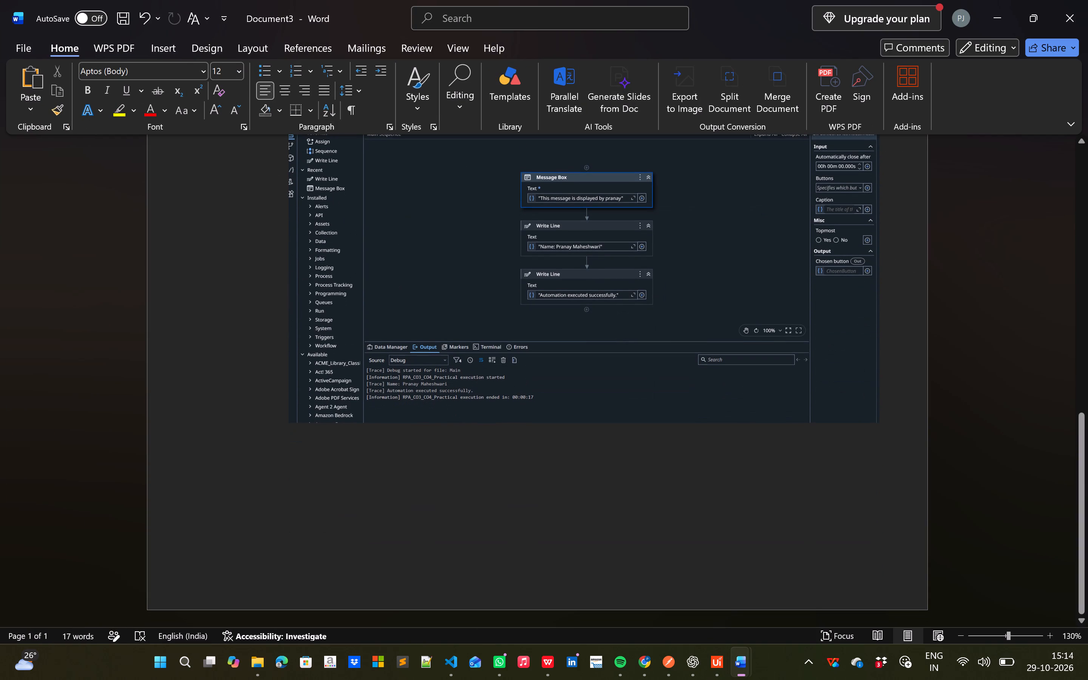
{"action": "key", "text": "Return"}
{"action": "key", "text": "Return"}
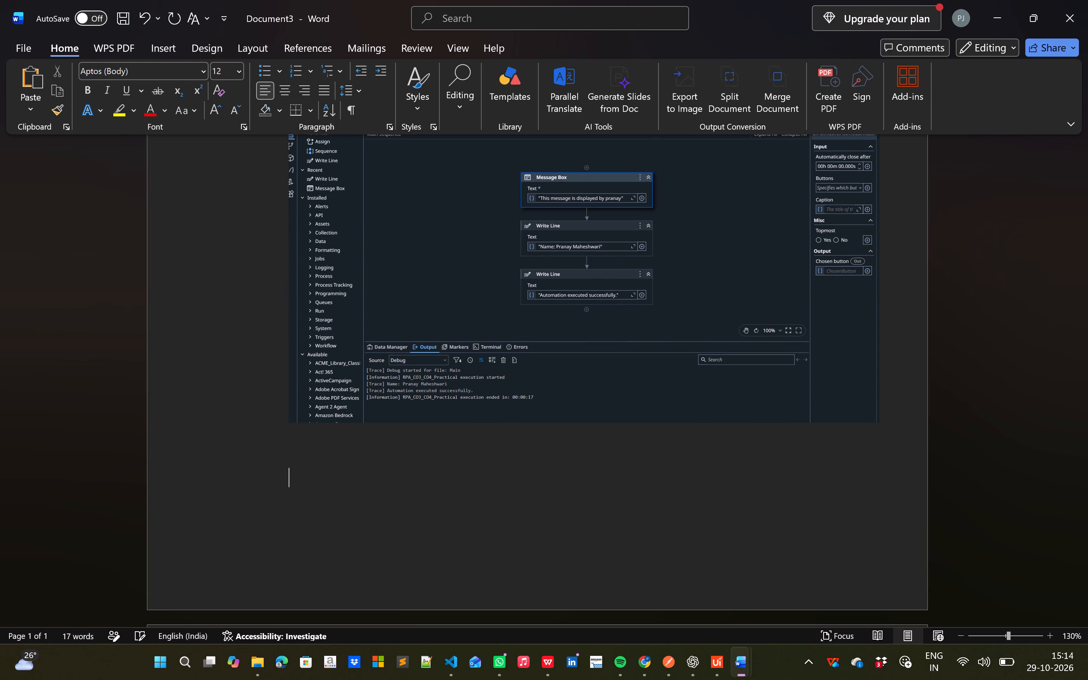
{"action": "key", "text": "Return"}
{"action": "key", "text": "Return"}
{"action": "key", "text": "BackSpace"}
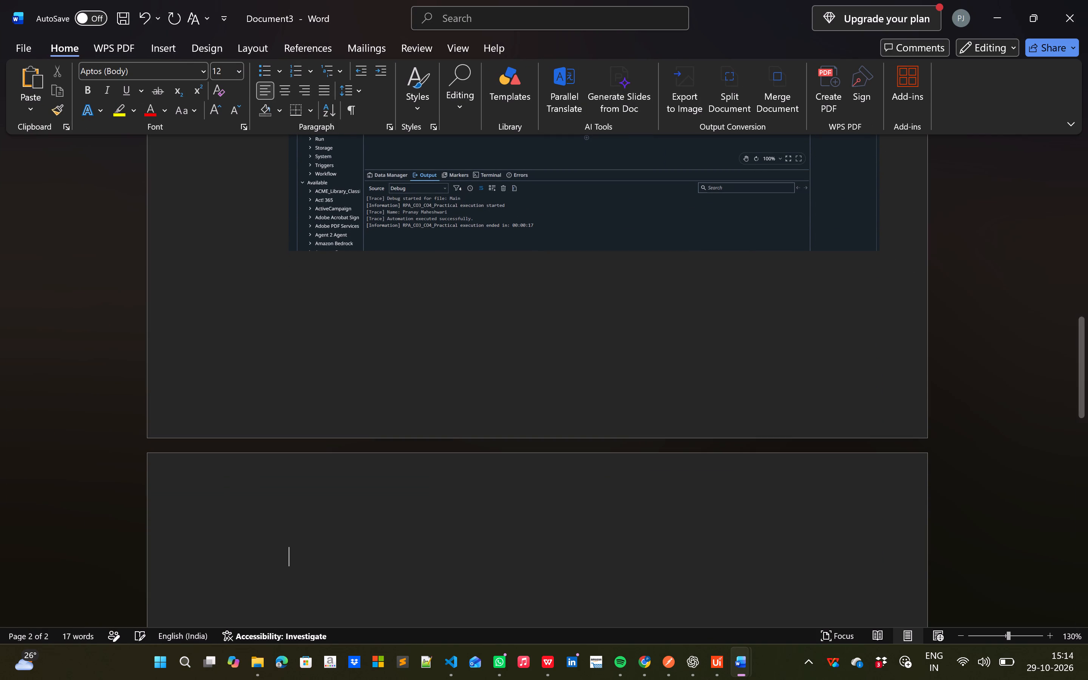
{"action": "key", "text": "BackSpace"}
{"action": "key", "text": "Return"}
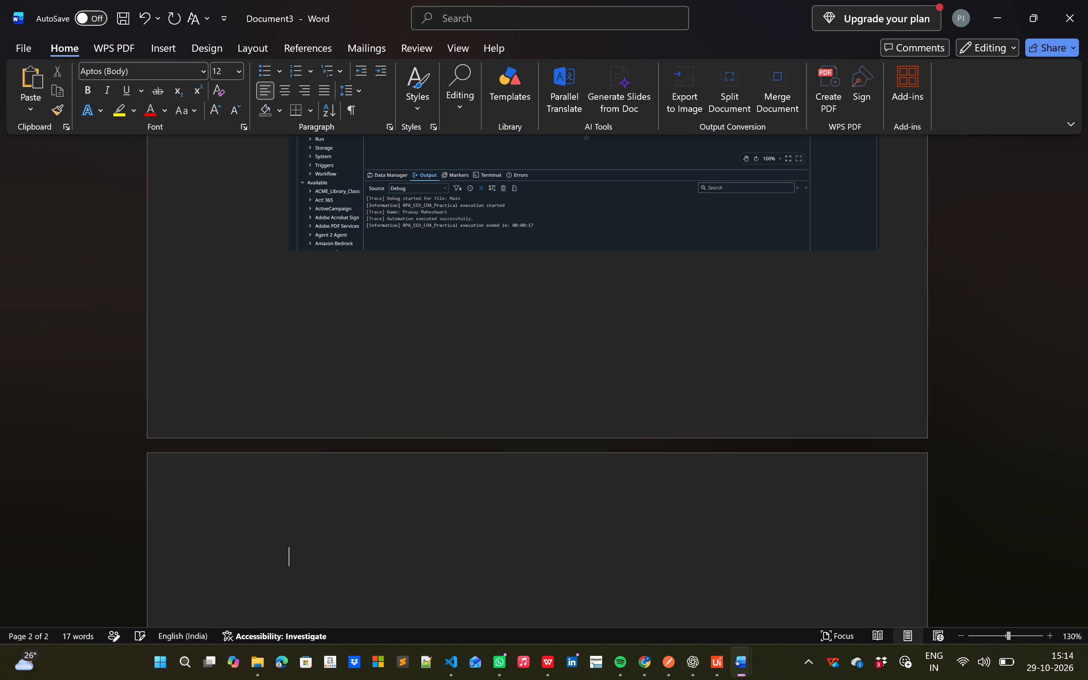
Copy the CO3 task 2 title "Using variables and arguments to pass data between activities" from the assignment page and paste it on page 2.
{"action": "left_click", "coordinate": [650, 667]}
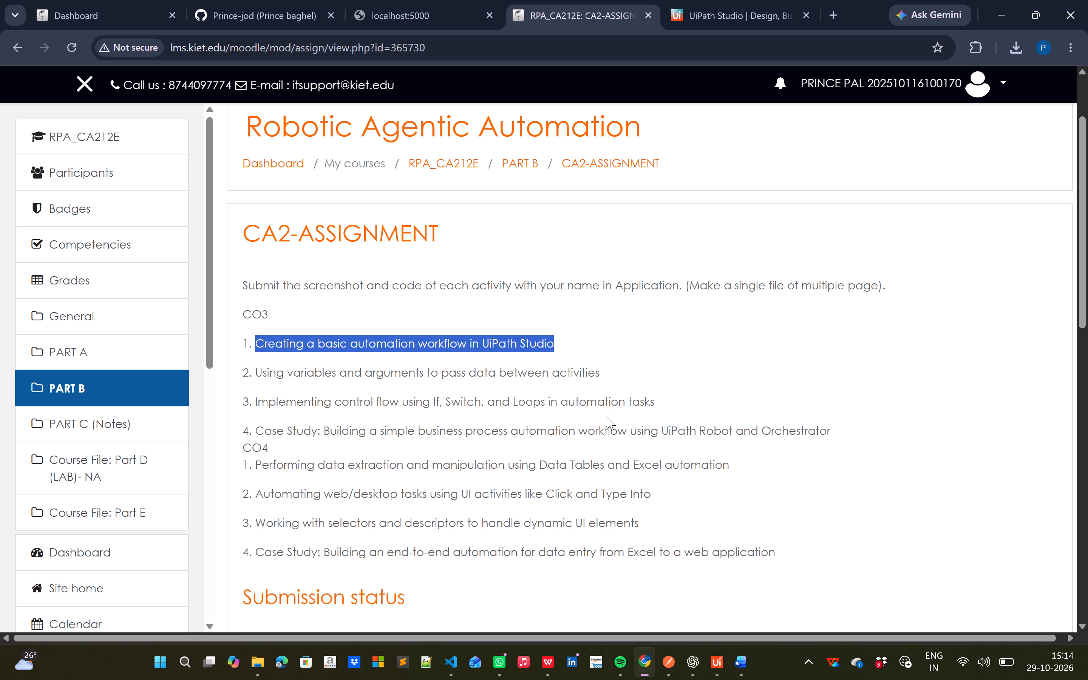
{"action": "left_click_drag", "start_coordinate": [601, 373], "coordinate": [306, 378]}
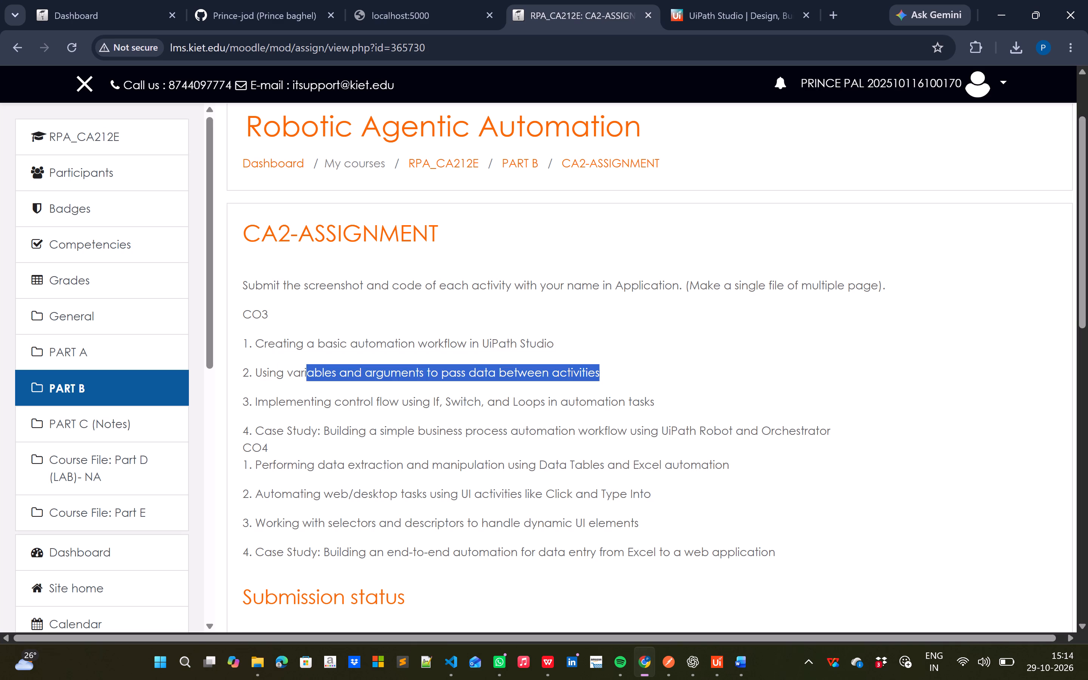
{"action": "left_click_drag", "start_coordinate": [306, 378], "coordinate": [257, 364]}
{"action": "key", "text": "ctrl+c"}
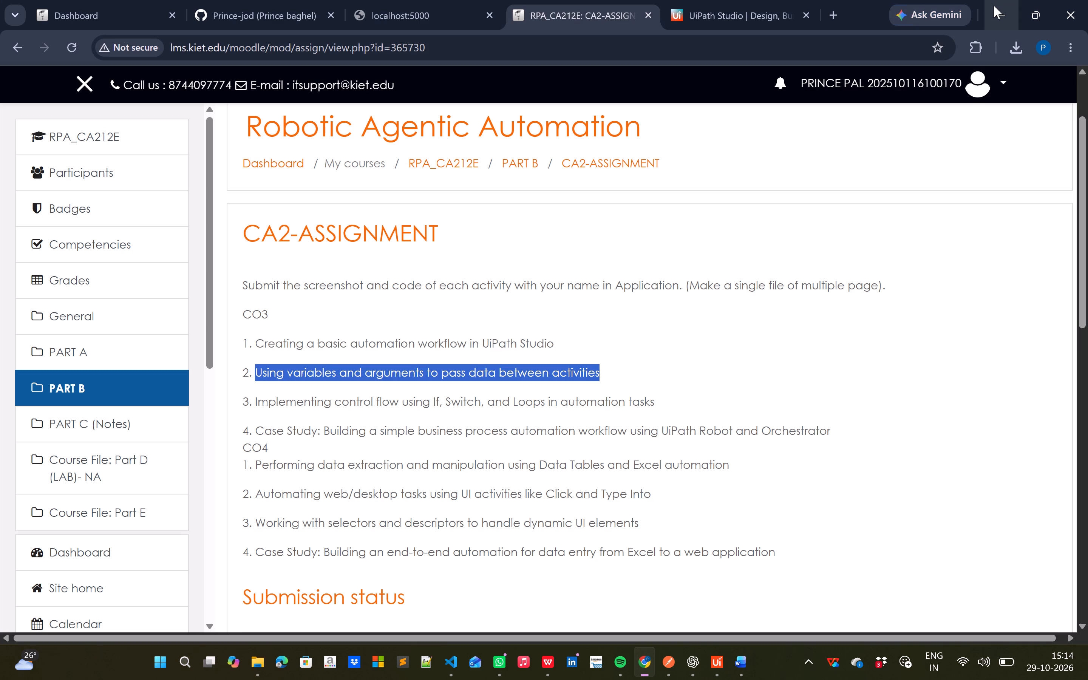
{"action": "left_click", "coordinate": [994, 5]}
{"action": "left_click", "coordinate": [329, 555]}
{"action": "key", "text": "ctrl+v"}
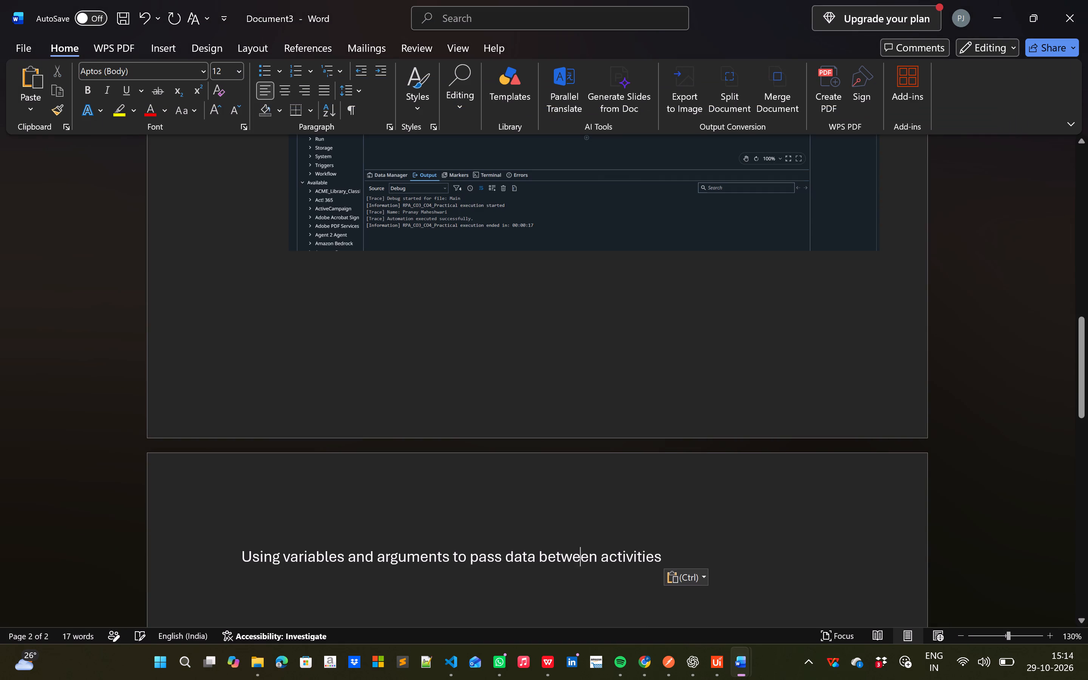
Add the prefix "Questin 2--" in front of the pasted task title on page 2.
{"action": "key", "text": "Left"}
{"action": "key", "text": "Left"}
{"action": "key", "text": "Left"}
{"action": "key", "text": "Left"}
{"action": "key", "text": "Left"}
{"action": "key", "text": "Left"}
{"action": "key", "text": "Left"}
{"action": "key", "text": "Left"}
{"action": "key", "text": "Left"}
{"action": "key", "text": "Left"}
{"action": "key", "text": "Left"}
{"action": "key", "text": "Left"}
{"action": "key", "text": "Left"}
{"action": "key", "text": "Left"}
{"action": "key", "text": "Left"}
{"action": "key", "text": "Left"}
{"action": "key", "text": "Left"}
{"action": "key", "text": "Left"}
{"action": "key", "text": "Left"}
{"action": "key", "text": "Left"}
{"action": "key", "text": "Left"}
{"action": "key", "text": "Left"}
{"action": "key", "text": "Left"}
{"action": "key", "text": "Left"}
{"action": "key", "text": "Left"}
{"action": "key", "text": "Left"}
{"action": "key", "text": "Left"}
{"action": "key", "text": "Down"}
{"action": "key", "text": "Left"}
{"action": "key", "text": "Left"}
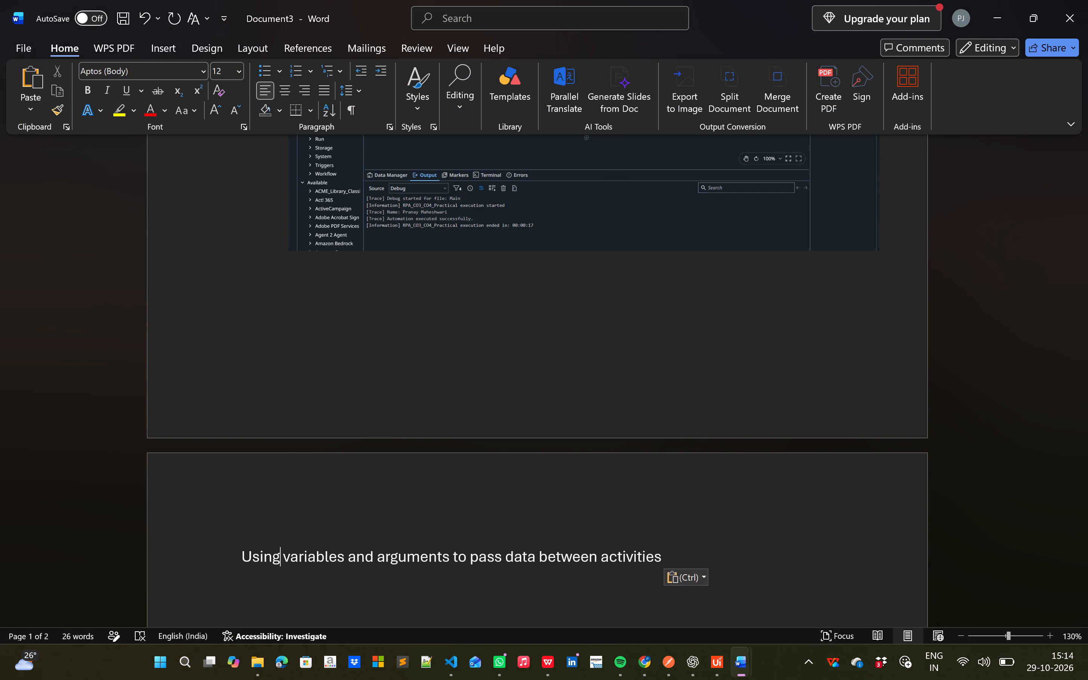
{"action": "key", "text": "Left"}
{"action": "key", "text": "Left"}
{"action": "key", "text": "Left"}
{"action": "key", "text": "Left"}
{"action": "key", "text": "Left"}
{"action": "type", "text": "questin"}
{"action": "key", "text": "space"}
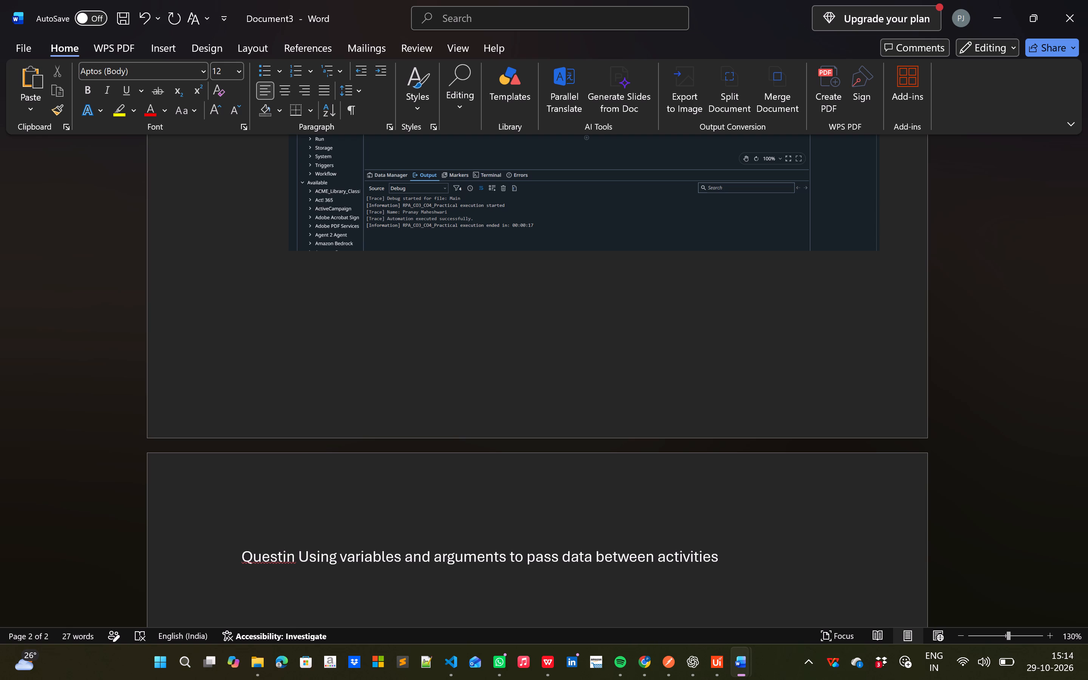
{"action": "type", "text": "2--"}
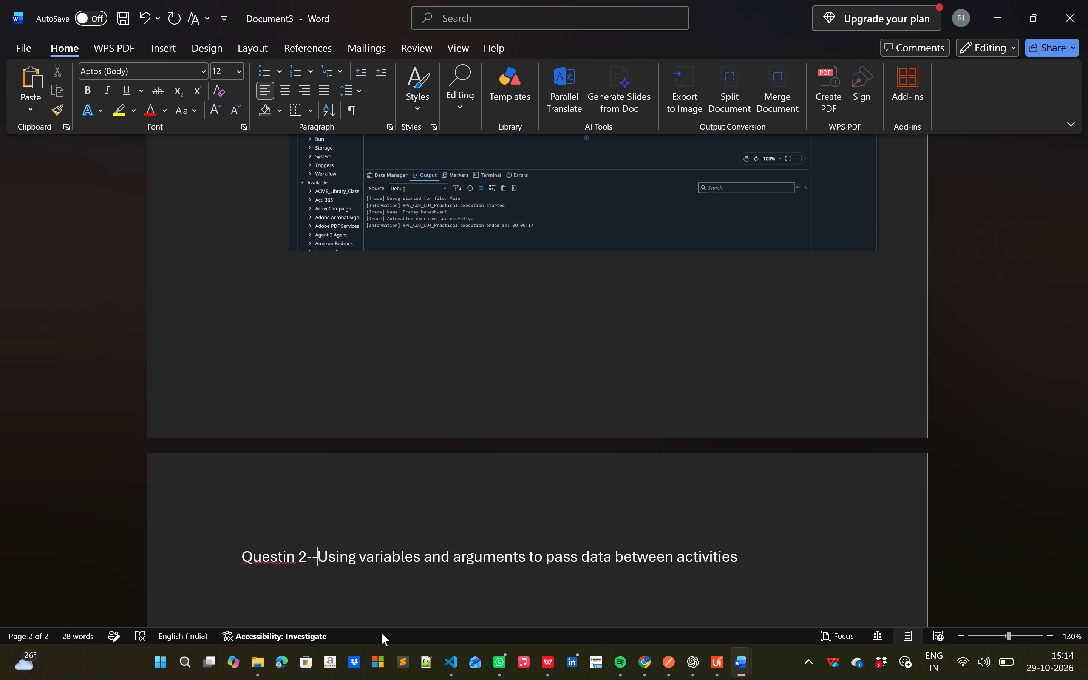
Save the document in Downloads under the file name "pranay robotics".
{"action": "key", "text": "ctrl+s"}
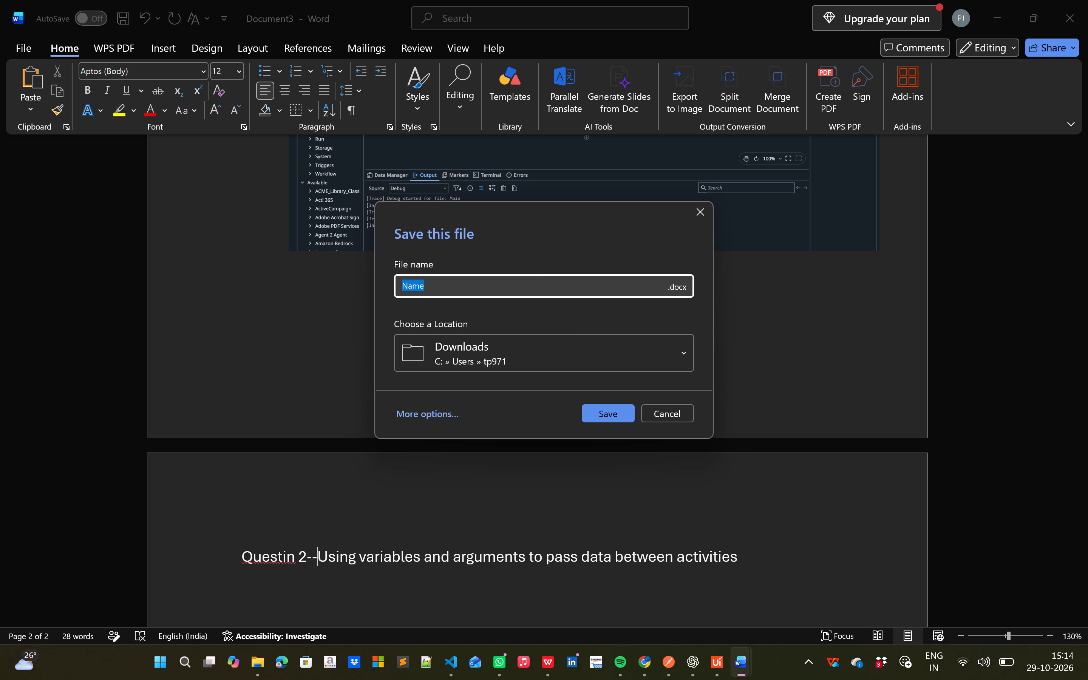
{"action": "key", "text": "BackSpace"}
{"action": "type", "text": "pranay"}
{"action": "key", "text": "space"}
{"action": "type", "text": "robotics"}
{"action": "key", "text": "Return"}
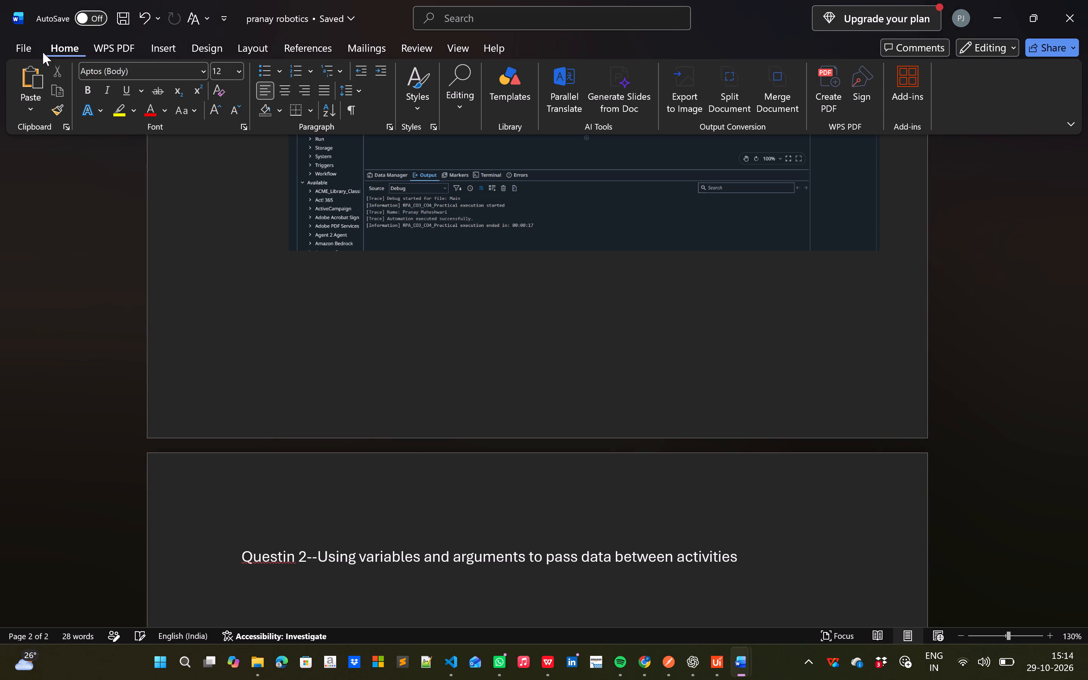
Open the recent document "Prince (robotics)" and place the insertion point at the end of its Question 2 heading.
{"action": "left_click", "coordinate": [39, 46]}
{"action": "left_click", "coordinate": [252, 419]}
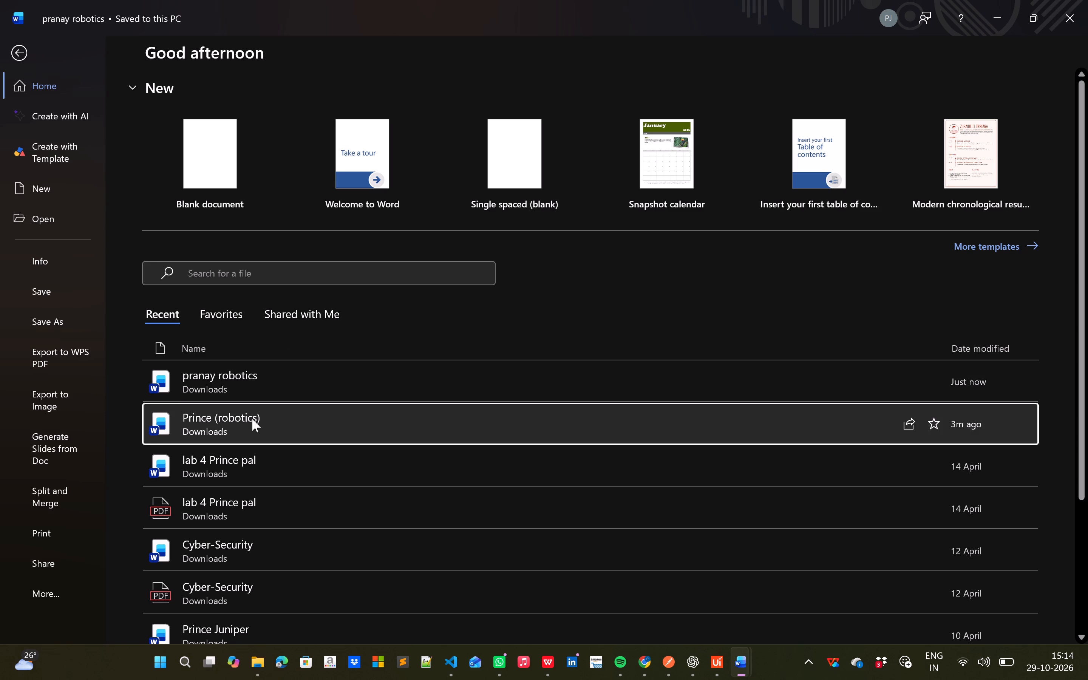
{"action": "scroll", "coordinate": [430, 493], "scroll_direction": "down", "scroll_amount": 6}
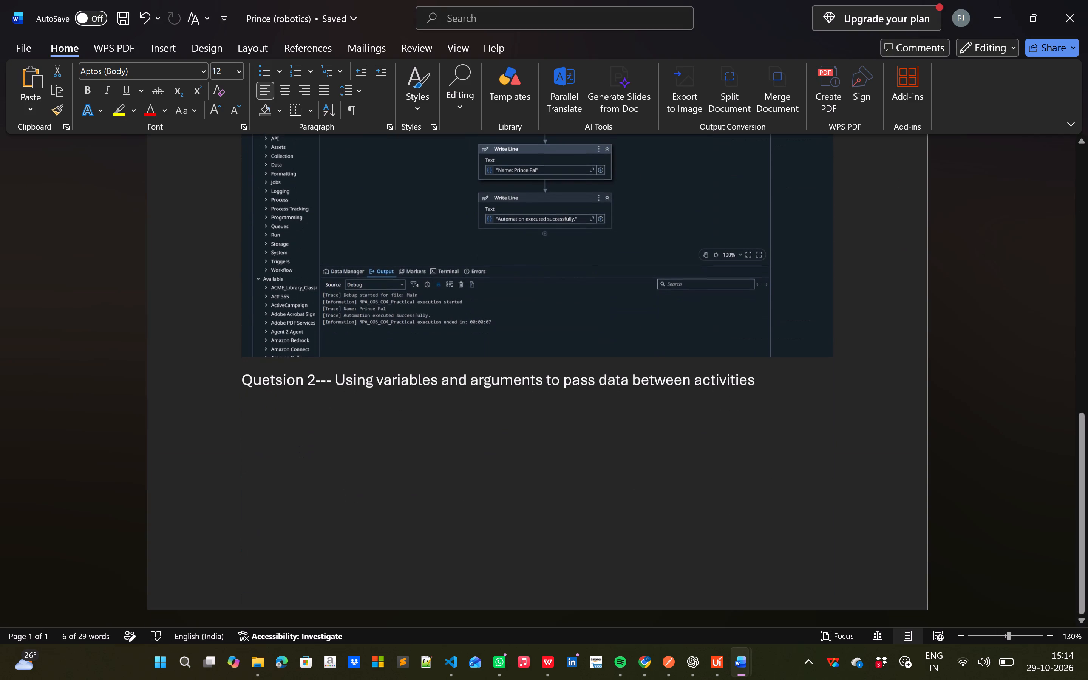
{"action": "left_click", "coordinate": [781, 385]}
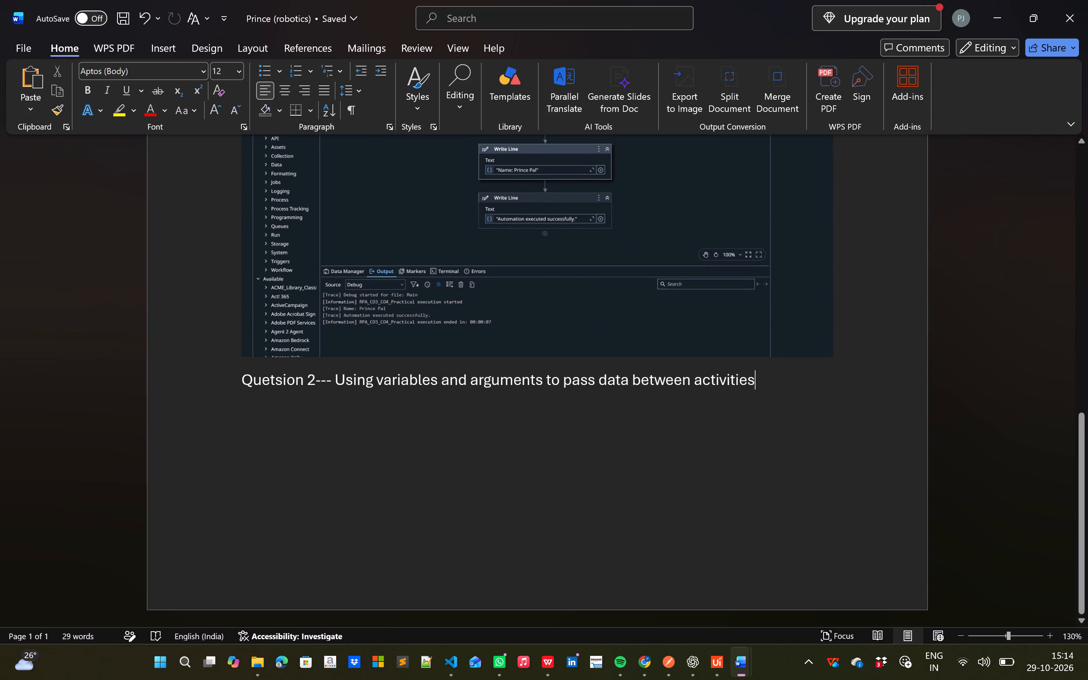
{"action": "scroll", "coordinate": [769, 394], "scroll_direction": "up", "scroll_amount": 5}
{"action": "scroll", "coordinate": [769, 394], "scroll_direction": "down", "scroll_amount": 1}
{"action": "scroll", "coordinate": [769, 394], "scroll_direction": "left", "scroll_amount": 1}
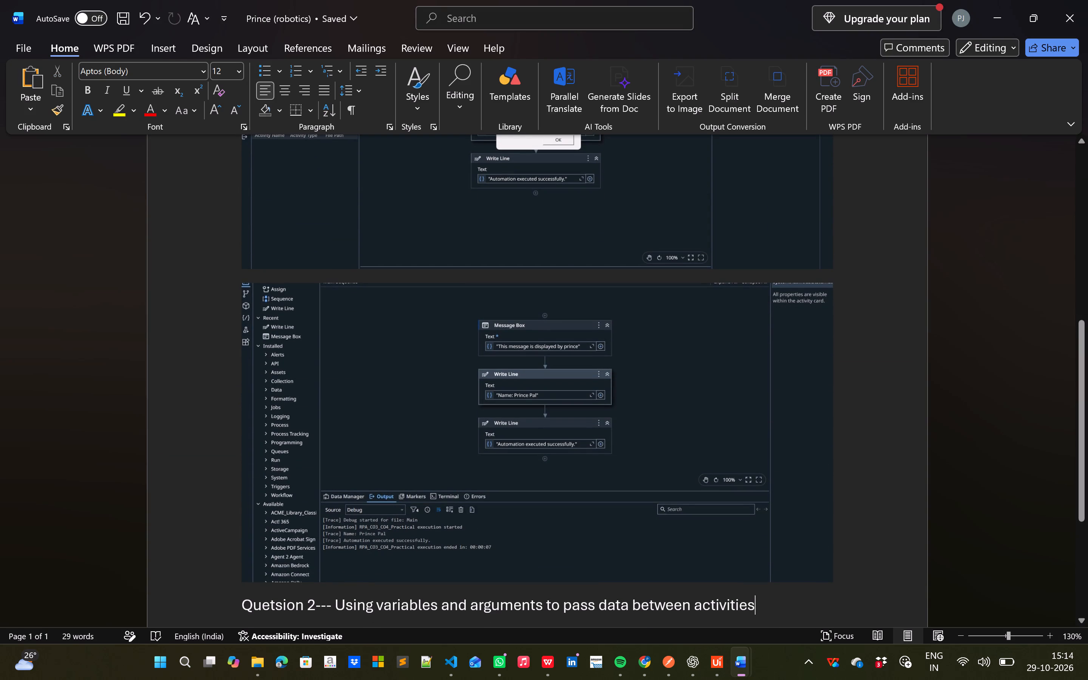
Push the Question 2 heading onto page 2 by inserting blank lines in front of it.
{"action": "left_click", "coordinate": [238, 603]}
{"action": "key", "text": "Return"}
{"action": "key", "text": "Return"}
{"action": "key", "text": "Return"}
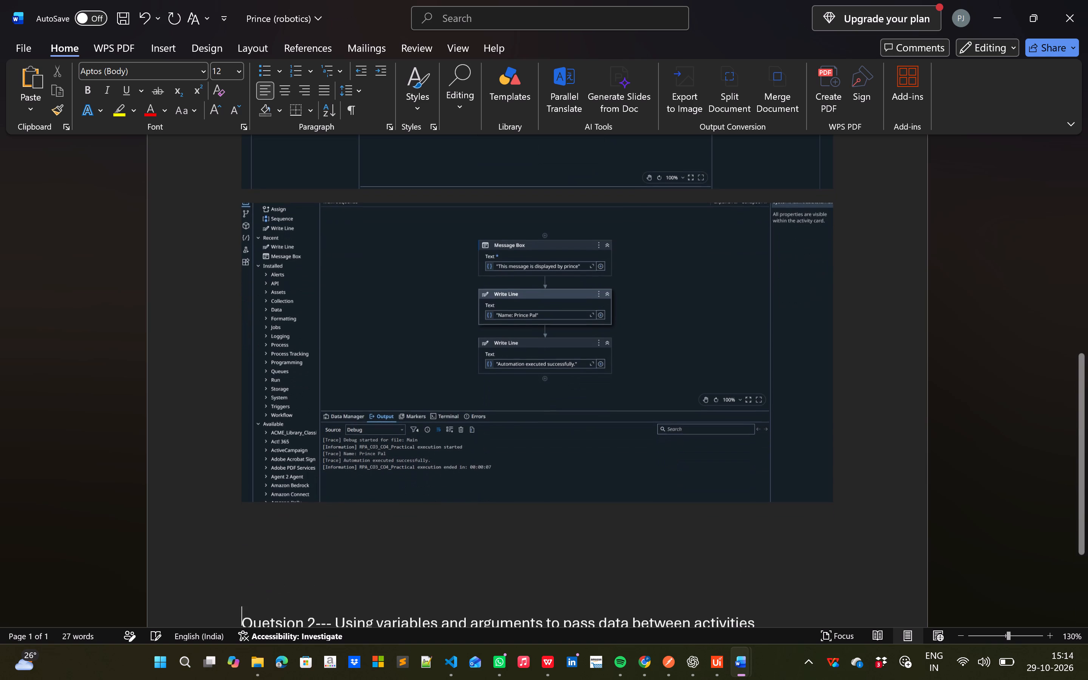
{"action": "key", "text": "Return"}
{"action": "scroll", "coordinate": [455, 550], "scroll_direction": "down", "scroll_amount": 1}
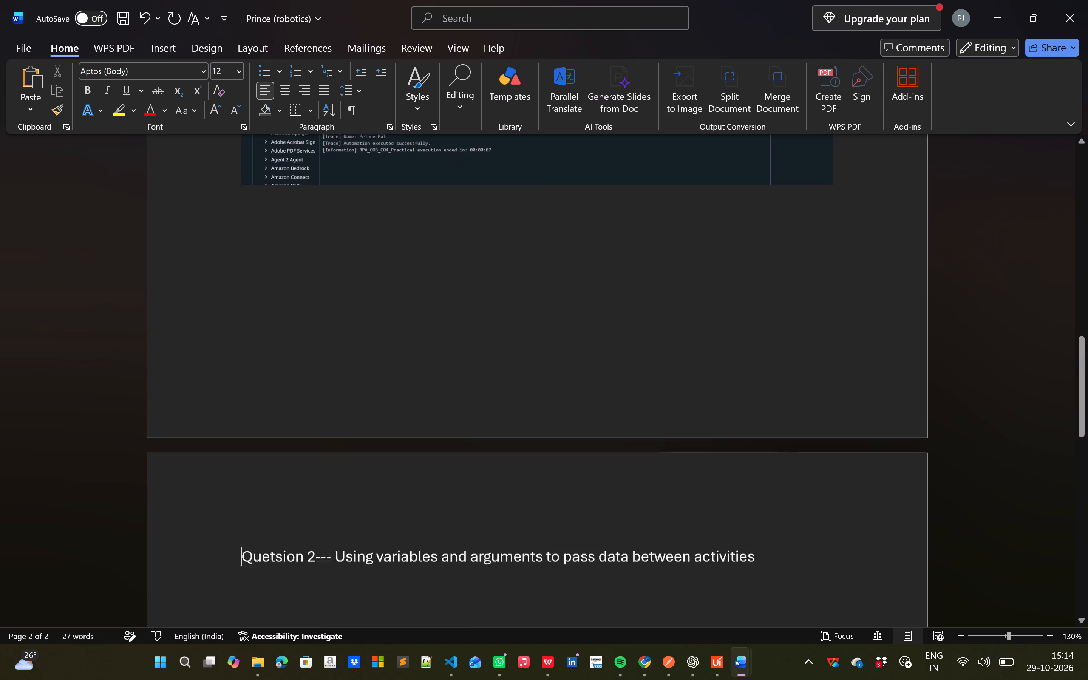
Start a new blank line directly below the Question 2 heading on page 2.
{"action": "scroll", "coordinate": [455, 550], "scroll_direction": "down", "scroll_amount": 1}
{"action": "left_click", "coordinate": [786, 296]}
{"action": "key", "text": "Return"}
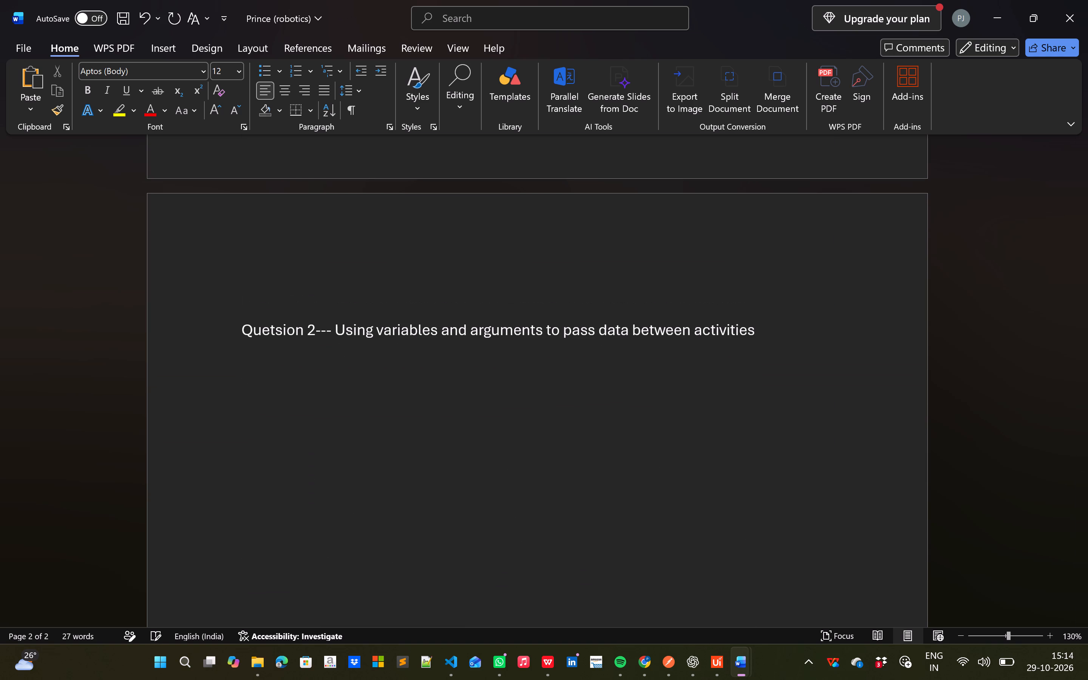
{"action": "key", "text": "BackSpace"}
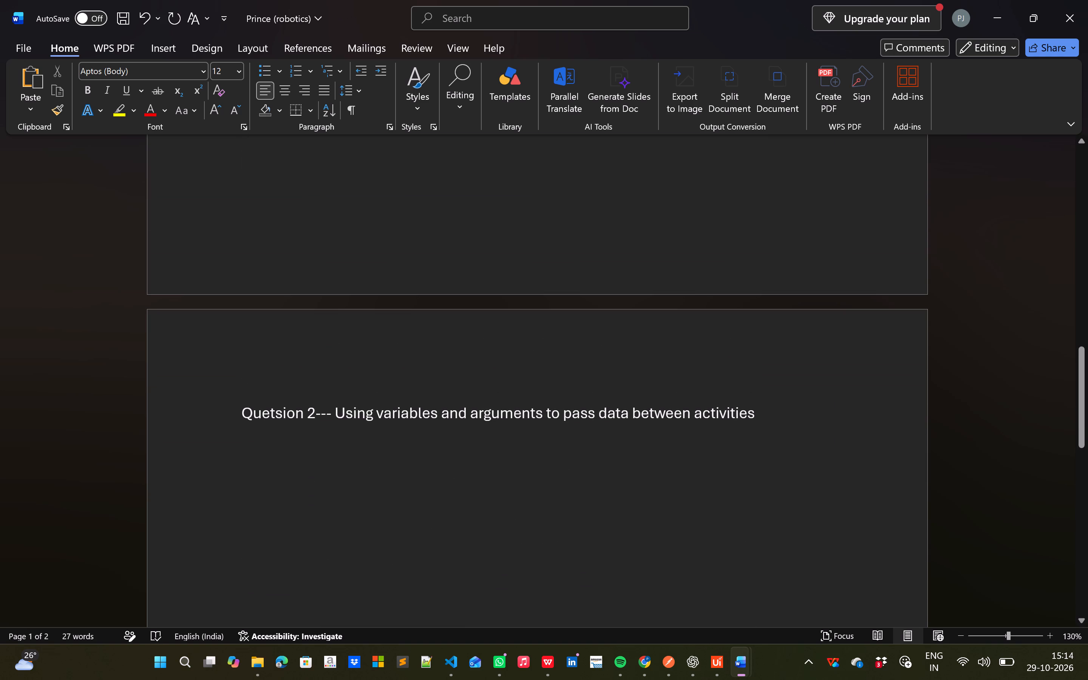
{"action": "left_click", "coordinate": [789, 425]}
{"action": "key", "text": "Return"}
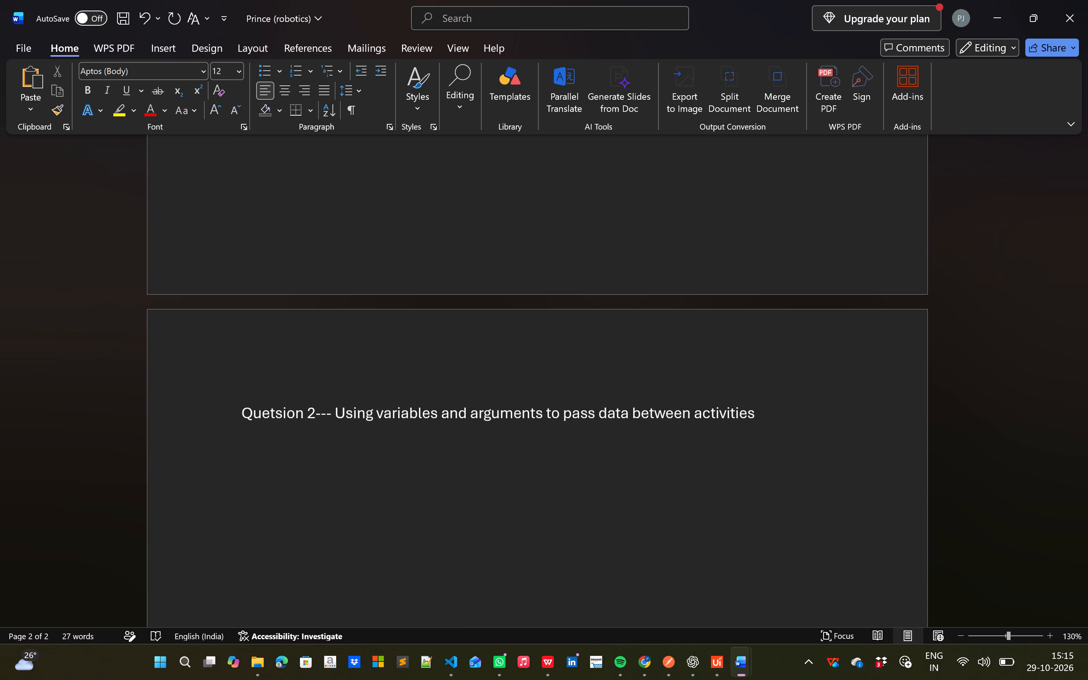